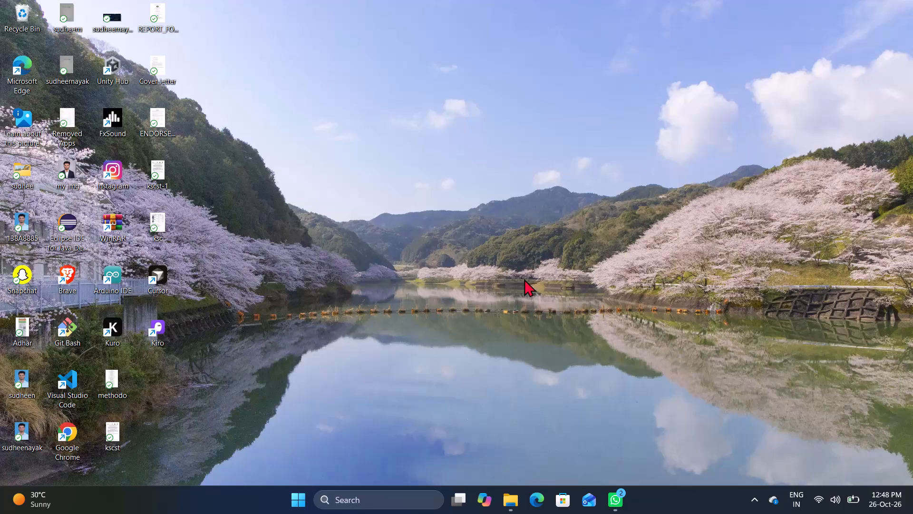
# Open the document "1. Annexure-I-Project Diary Format 22_Scheme_Phase-II_2026-27" from File Explorer.
pyautogui.click(509, 503)
pyautogui.doubleClick(336, 405)
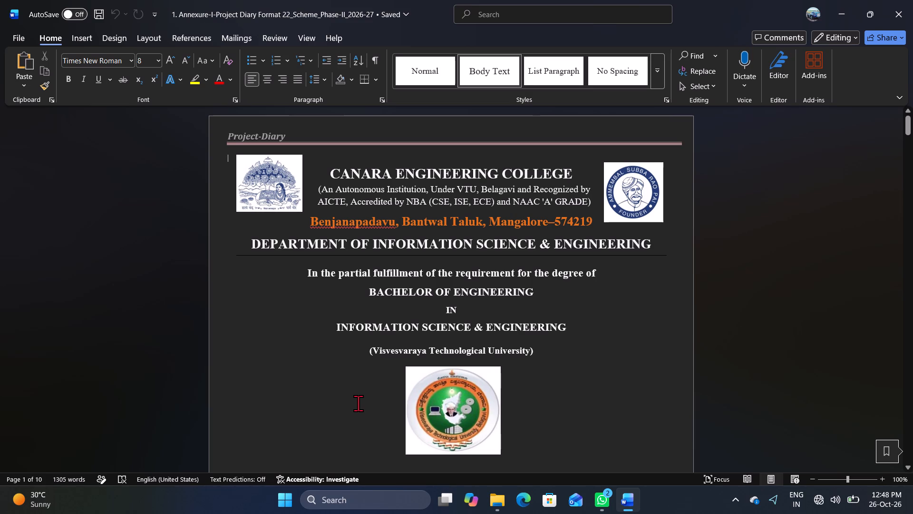
# Copy the text "INFORMATION SCIENCE & ENGINEERING" from the department heading on the cover page.
pyautogui.scroll(-6, 383, 400)
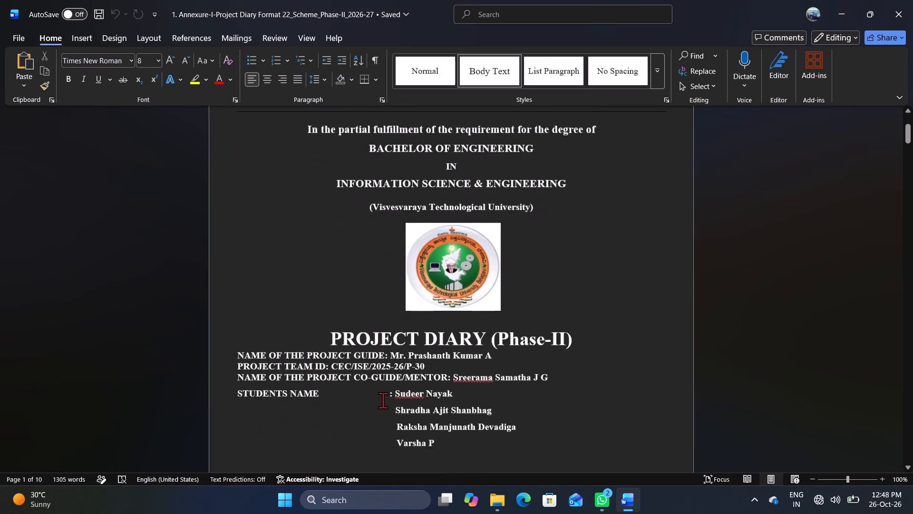
pyautogui.scroll(7, 383, 400)
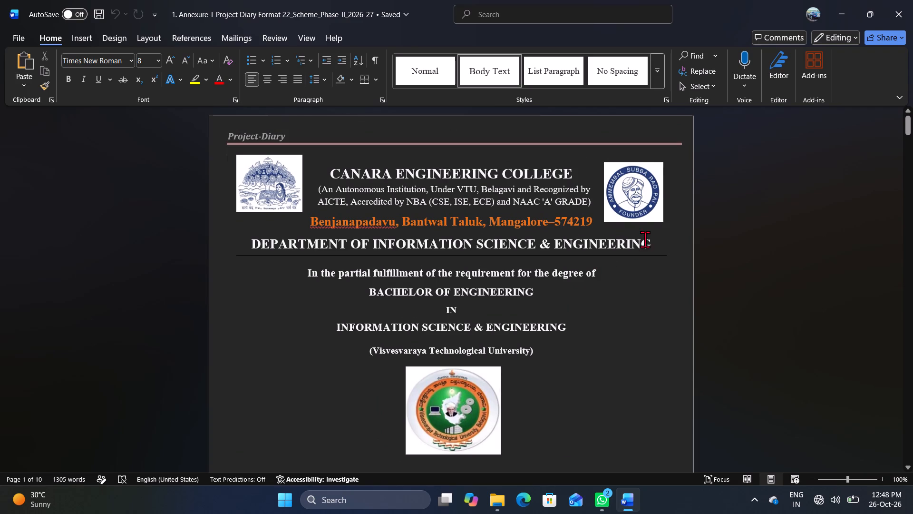
pyautogui.moveTo(653, 244); pyautogui.dragTo(388, 251)
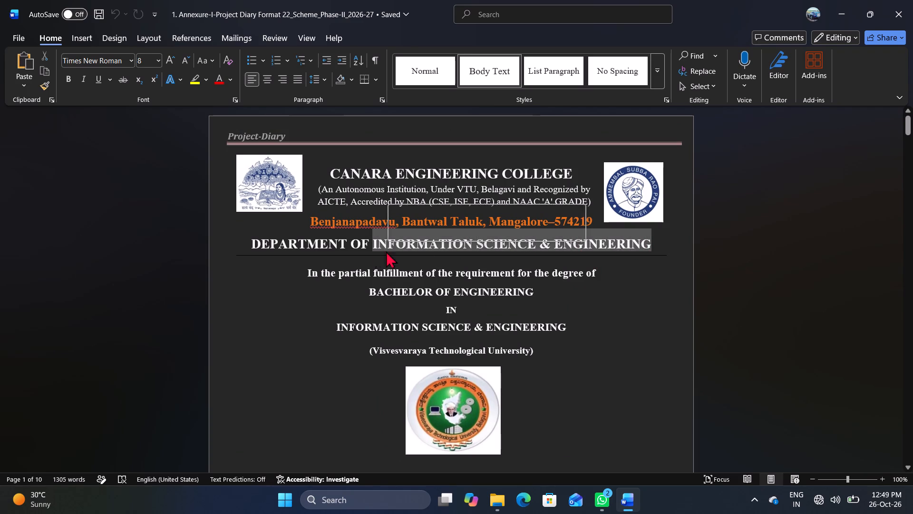
pyautogui.hotkey('ctrl', 'c')
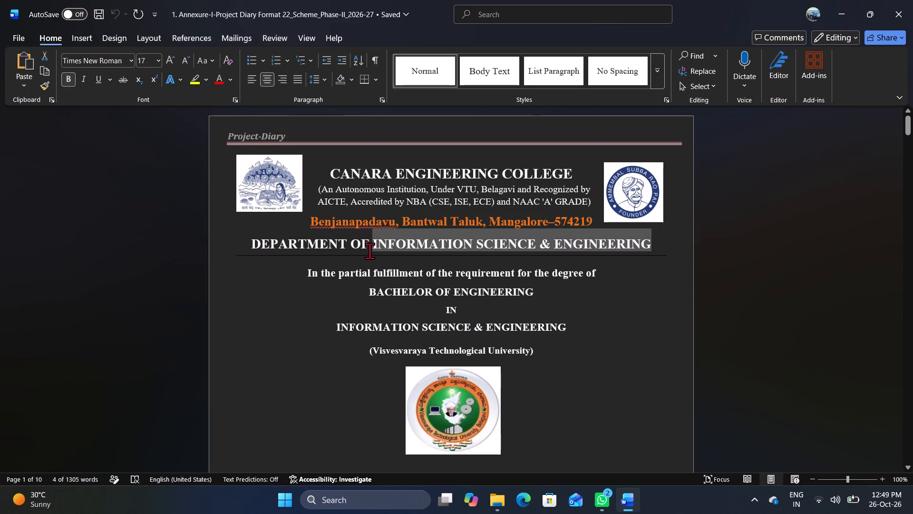
# Delete the placeholder "DEPT.NAME" from the department heading on page 2, keeping "DEPARTMENT OF".
pyautogui.scroll(-8, 369, 251)
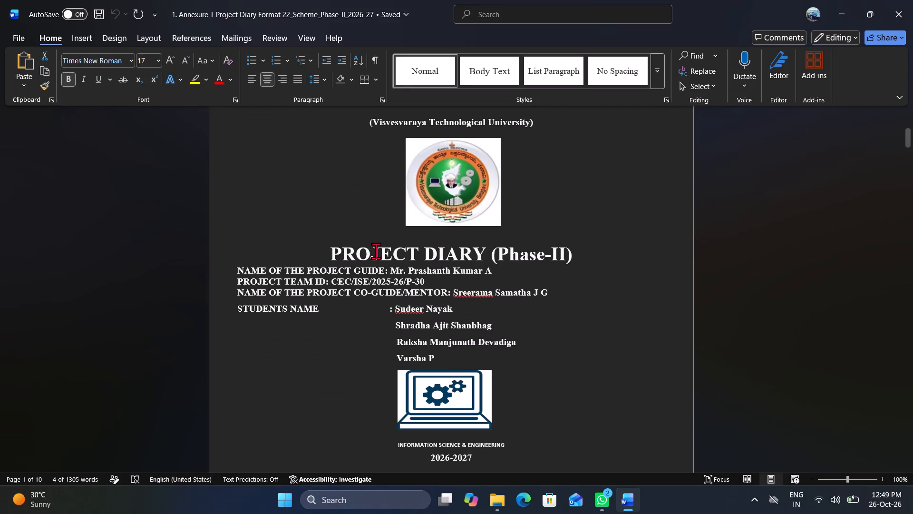
pyautogui.scroll(-3, 454, 297)
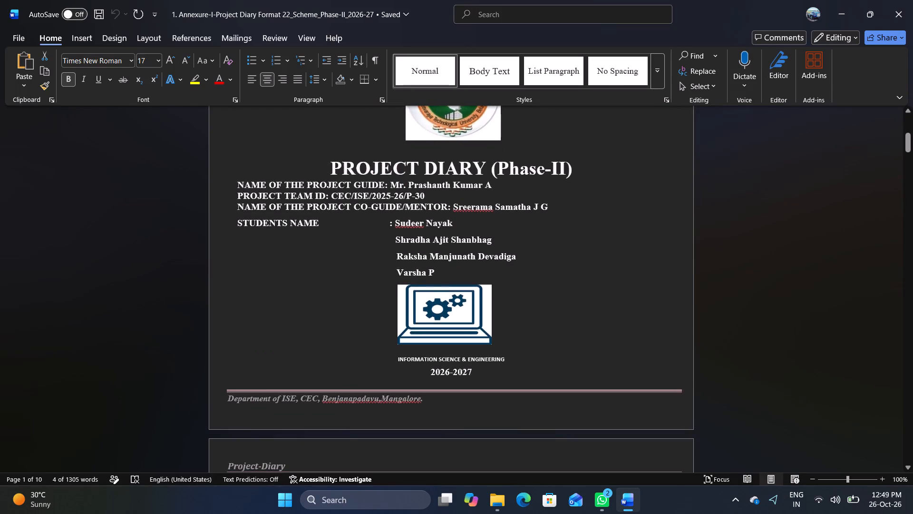
pyautogui.scroll(-1, 456, 306)
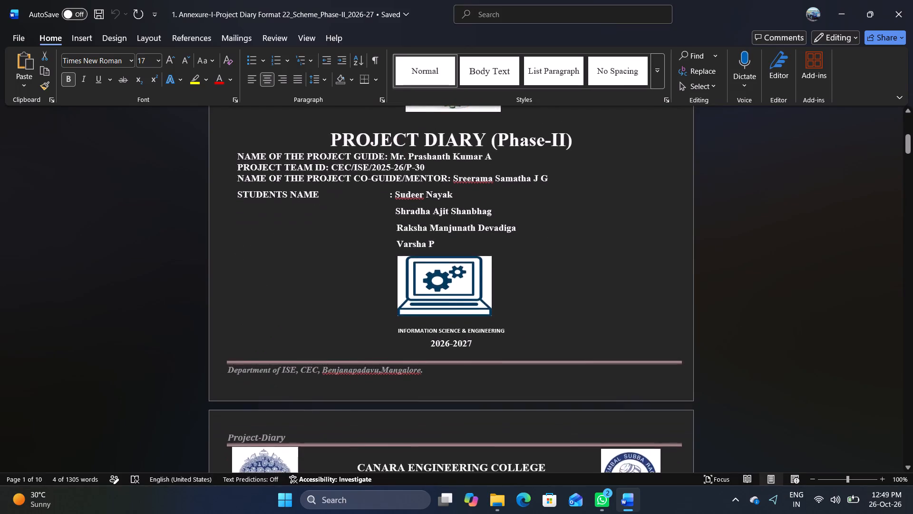
pyautogui.scroll(-7, 456, 306)
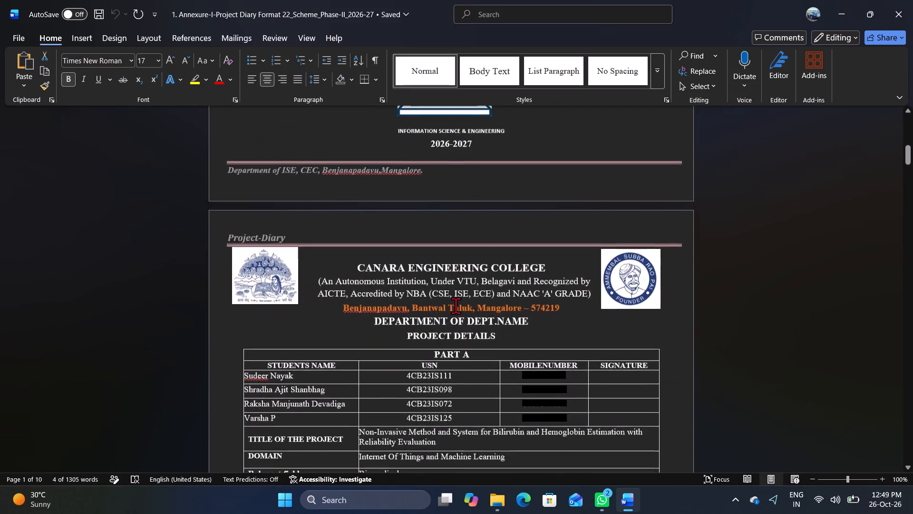
pyautogui.click(536, 321)
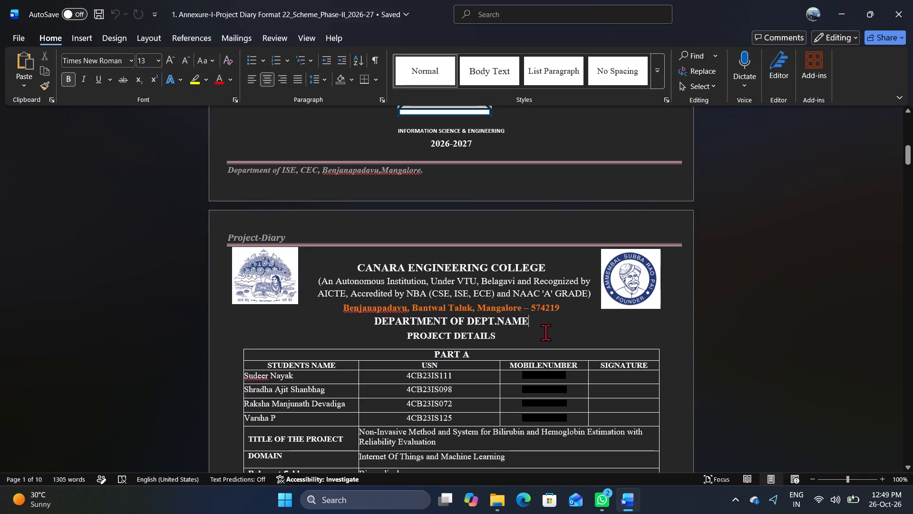
pyautogui.press('BackSpace')
pyautogui.press('BackSpace')
pyautogui.press('BackSpace')
pyautogui.press('BackSpace')
pyautogui.press('BackSpace')
pyautogui.press('BackSpace')
pyautogui.press('BackSpace')
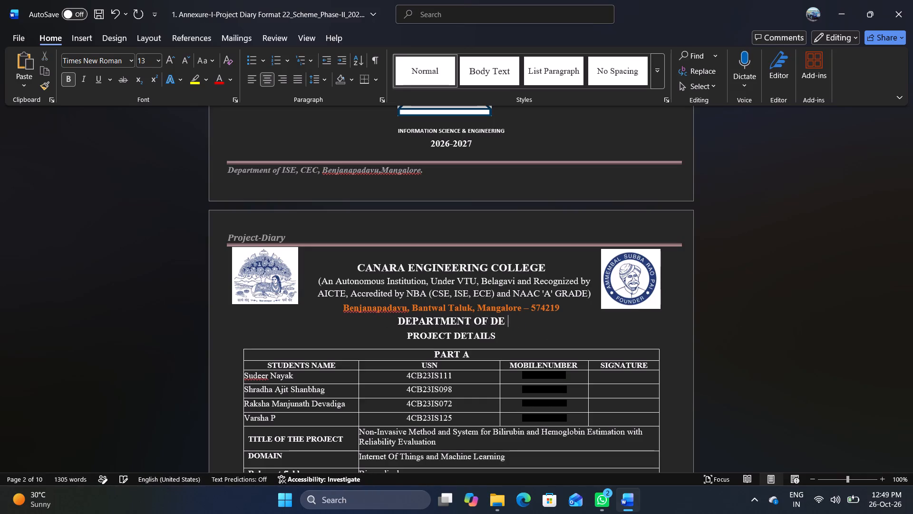
pyautogui.press('BackSpace')
pyautogui.press('BackSpace')
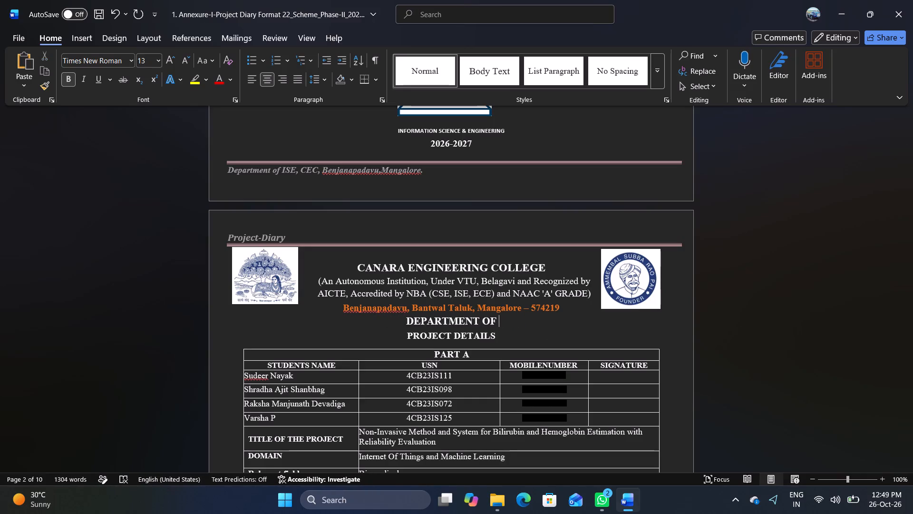
# Paste the copied department name on the empty line below PROJECT DETAILS and set its font size to 13.
pyautogui.click(548, 346)
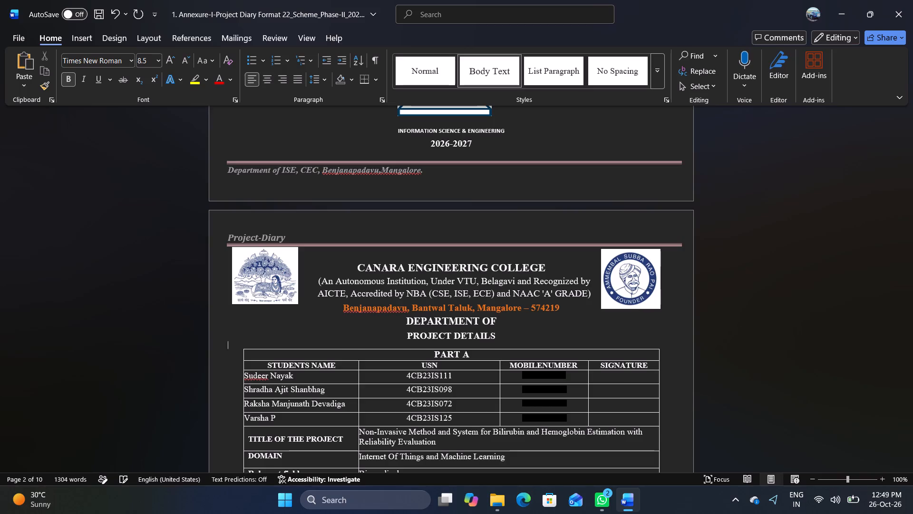
pyautogui.hotkey('ctrl', 'v')
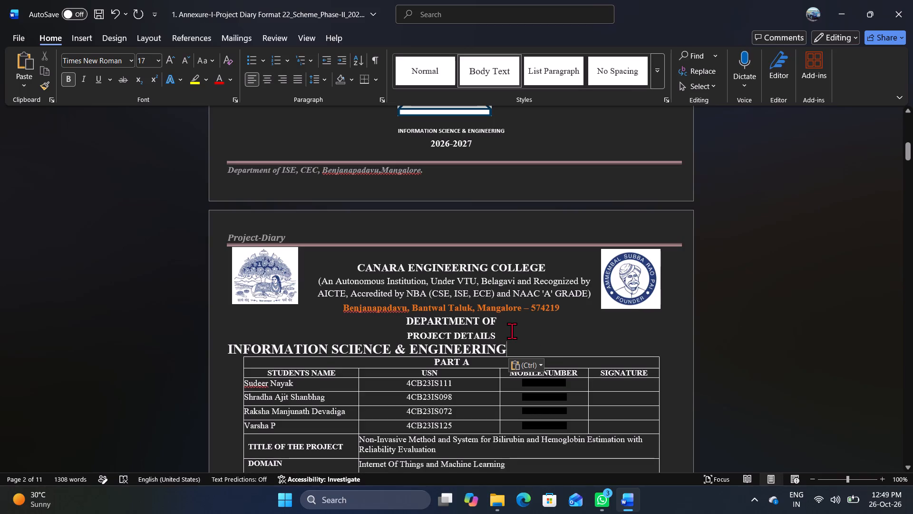
pyautogui.moveTo(510, 319); pyautogui.dragTo(412, 320)
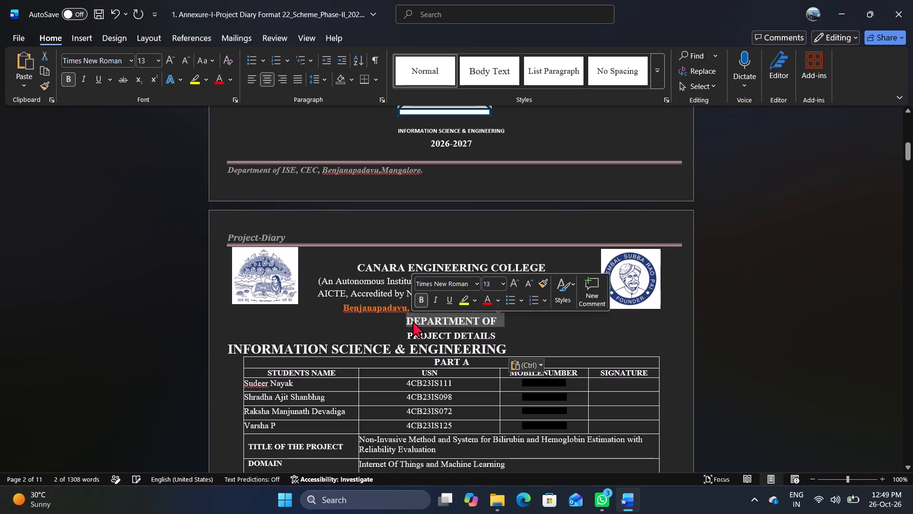
pyautogui.moveTo(225, 348); pyautogui.dragTo(273, 351)
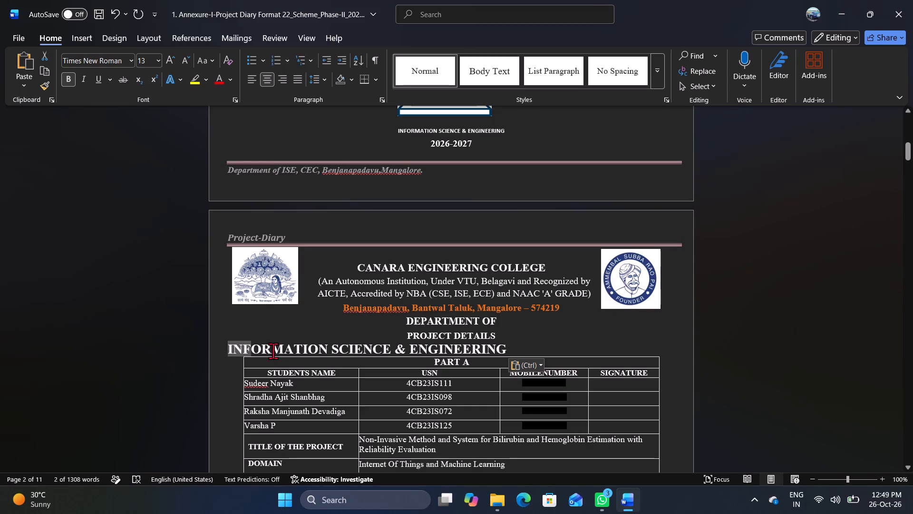
pyautogui.moveTo(273, 351); pyautogui.dragTo(504, 347)
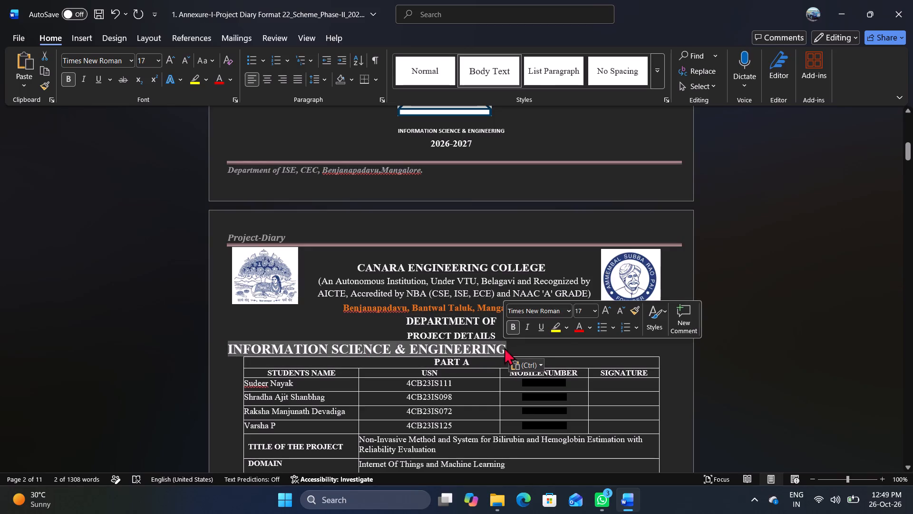
pyautogui.click(617, 311)
pyautogui.click(617, 311)
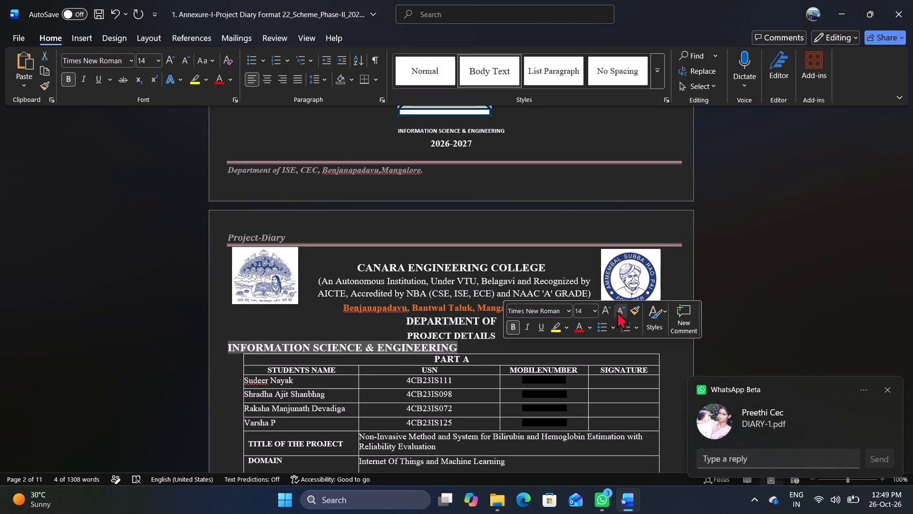
pyautogui.click(617, 311)
pyautogui.click(592, 308)
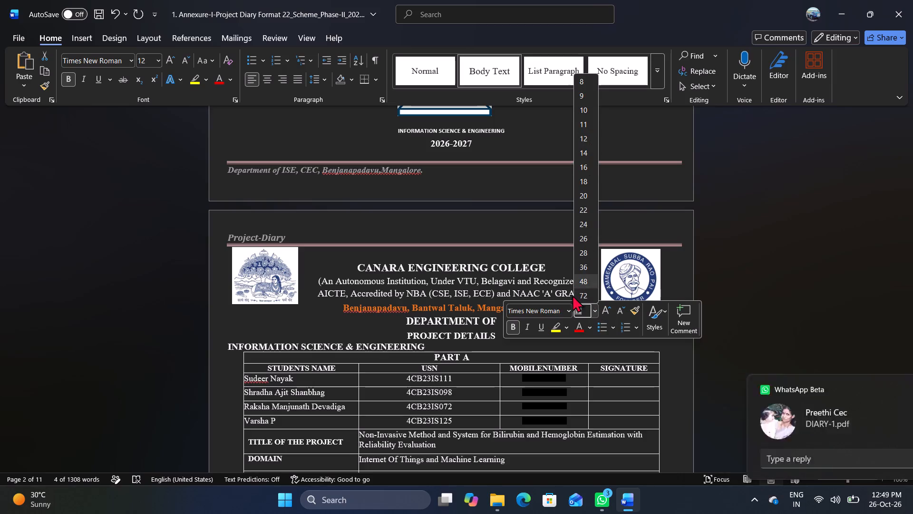
pyautogui.click(578, 306)
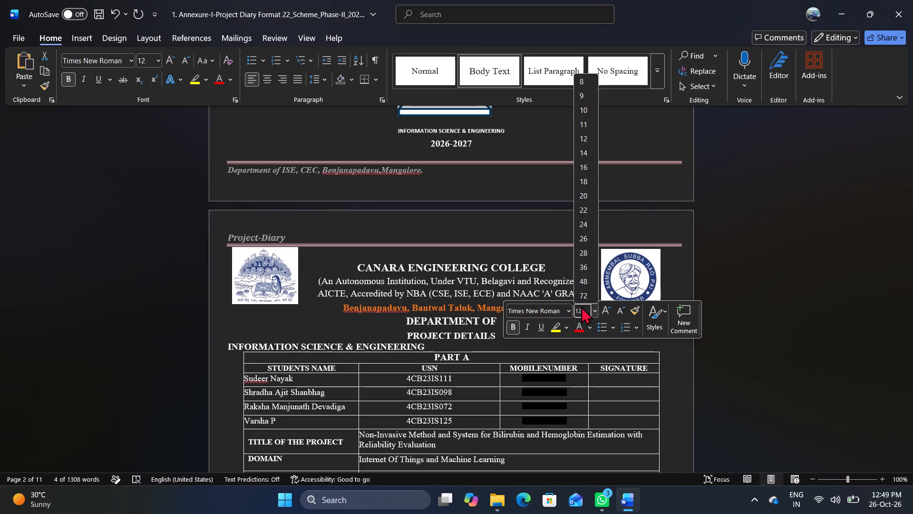
pyautogui.press('Right')
pyautogui.press('BackSpace')
pyautogui.press('3')
pyautogui.press('Return')
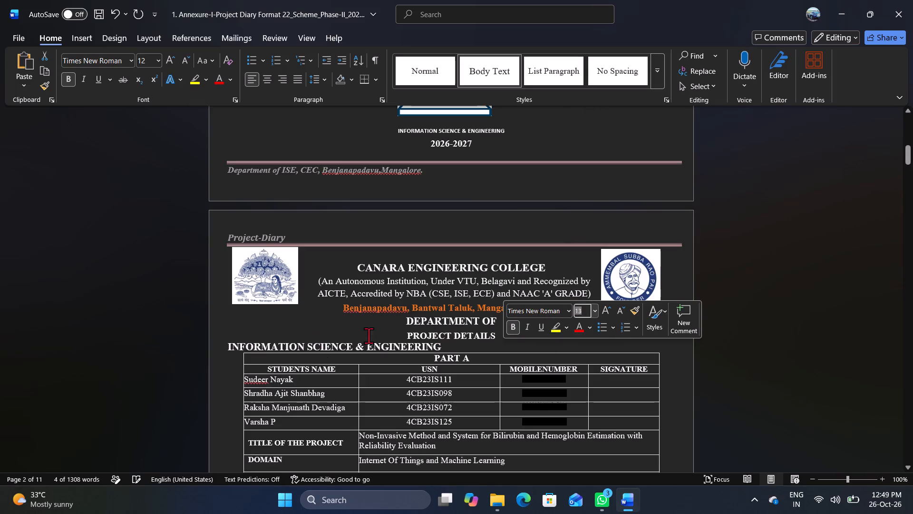
# Copy the resized department name to the end of "DEPARTMENT OF" on page 2 and remove the extra line break after it.
pyautogui.click(458, 344)
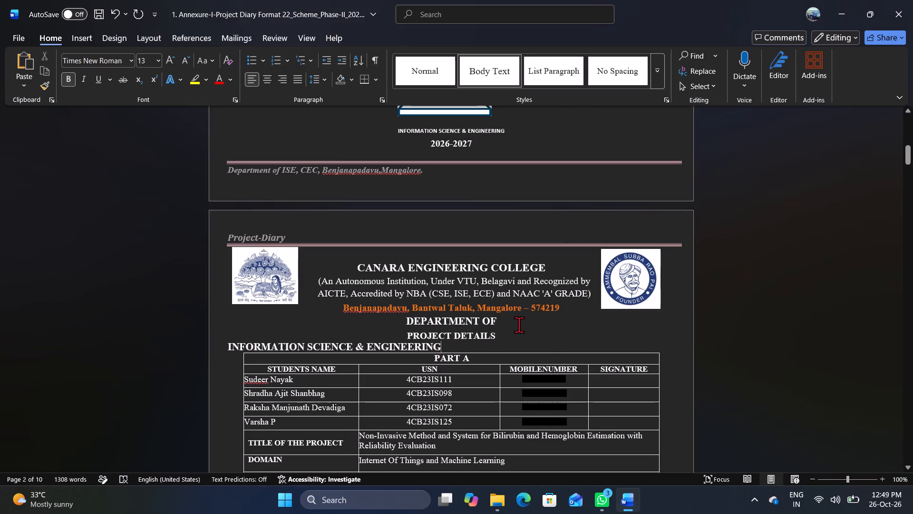
pyautogui.click(519, 325)
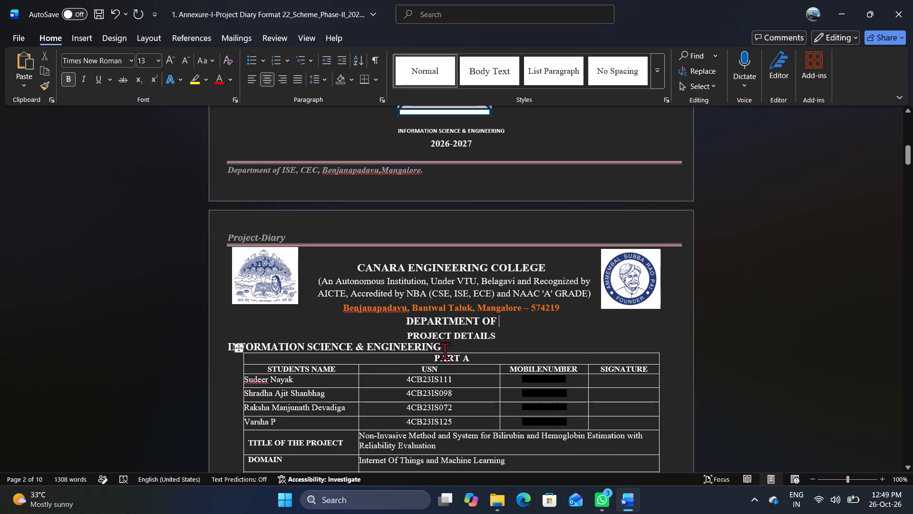
pyautogui.moveTo(442, 346); pyautogui.dragTo(238, 345)
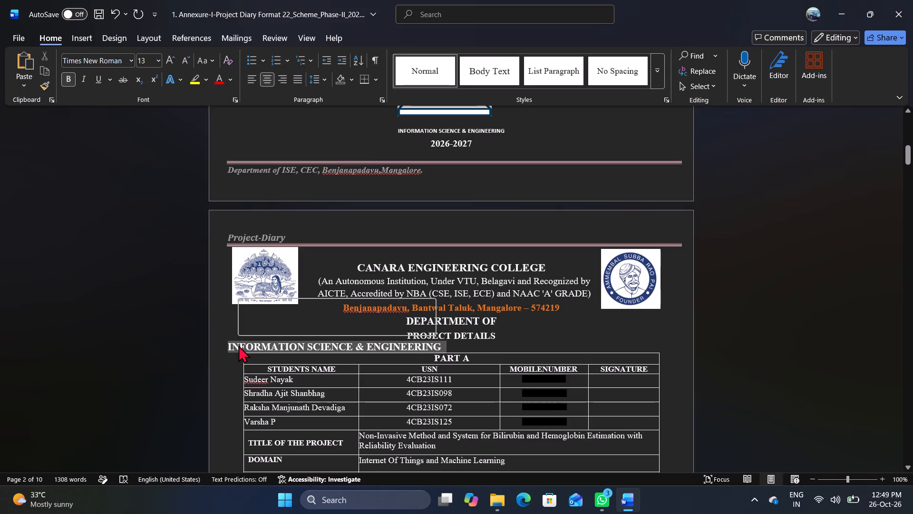
pyautogui.hotkey('ctrl', 'c')
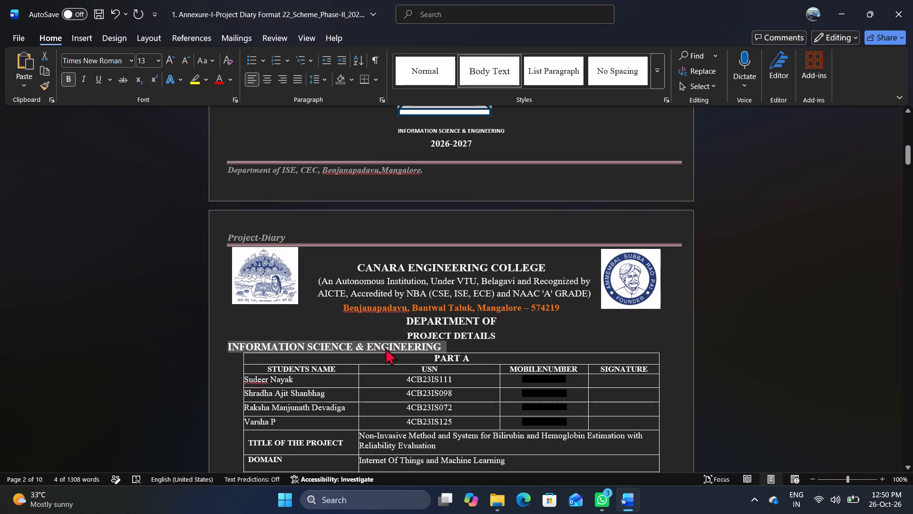
pyautogui.click(498, 326)
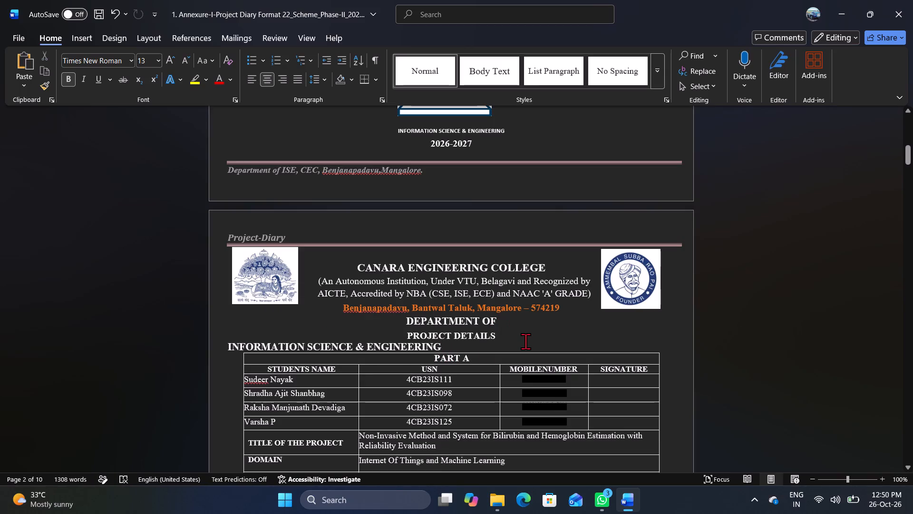
pyautogui.hotkey('ctrl', 'v')
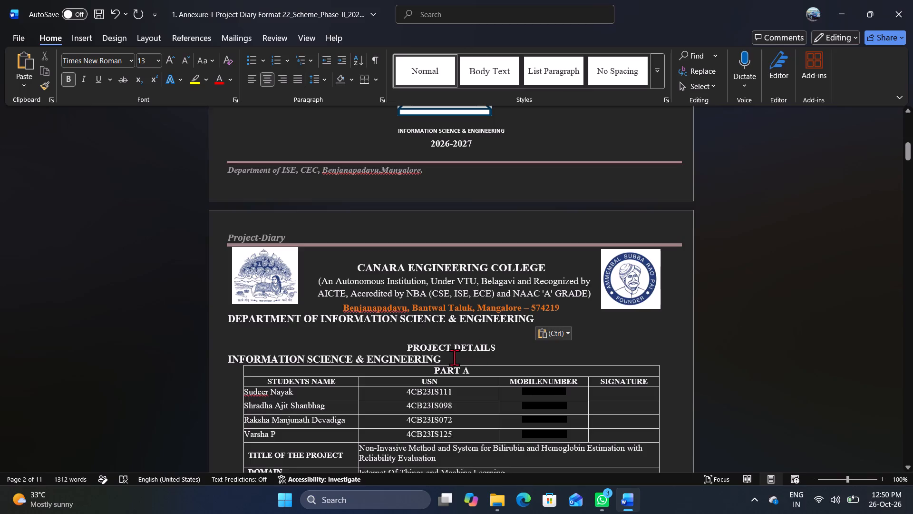
pyautogui.press('BackSpace')
pyautogui.press('BackSpace')
pyautogui.press('BackSpace')
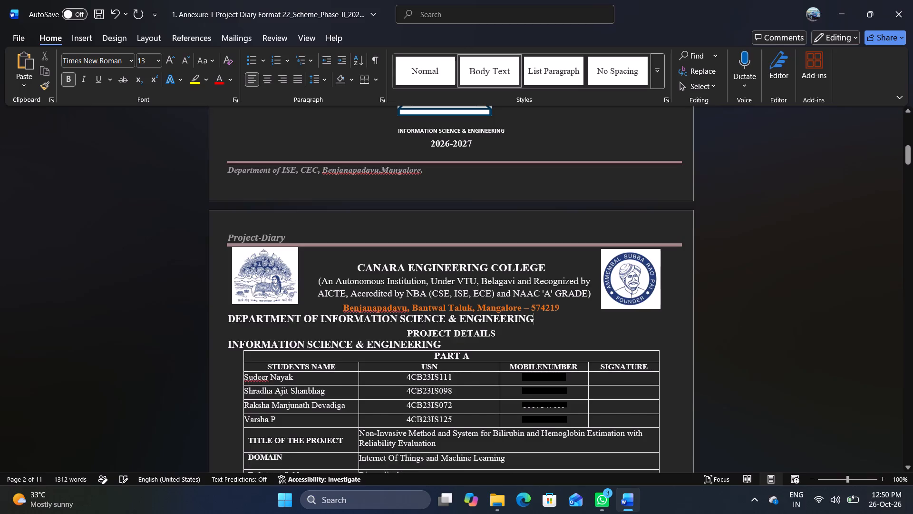
# Delete the leftover "INFORMATION SCIENCE & ENGINEERING" text between PROJECT DETAILS and the Part A table.
pyautogui.moveTo(445, 344); pyautogui.dragTo(246, 340)
pyautogui.press('BackSpace')
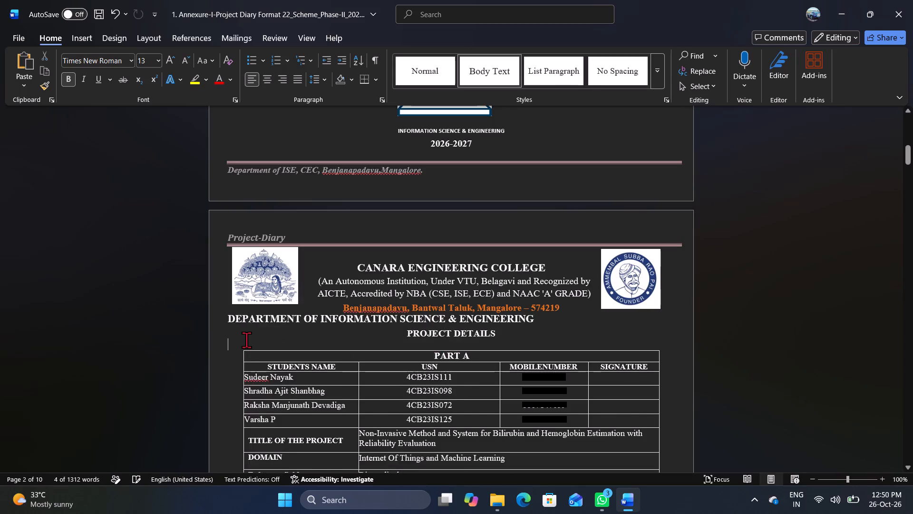
# Center the heading "DEPARTMENT OF INFORMATION SCIENCE & ENGINEERING" on page 2.
pyautogui.moveTo(228, 315); pyautogui.dragTo(408, 326)
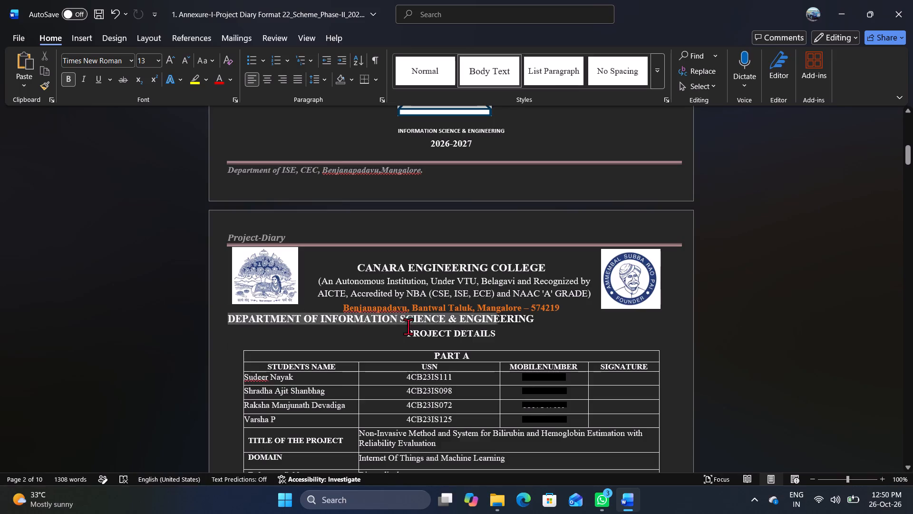
pyautogui.moveTo(408, 326); pyautogui.dragTo(547, 321)
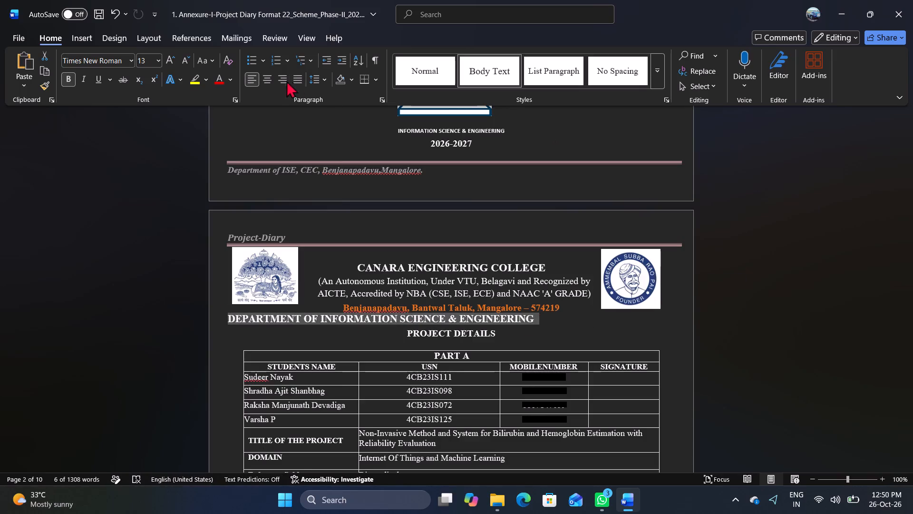
pyautogui.click(272, 79)
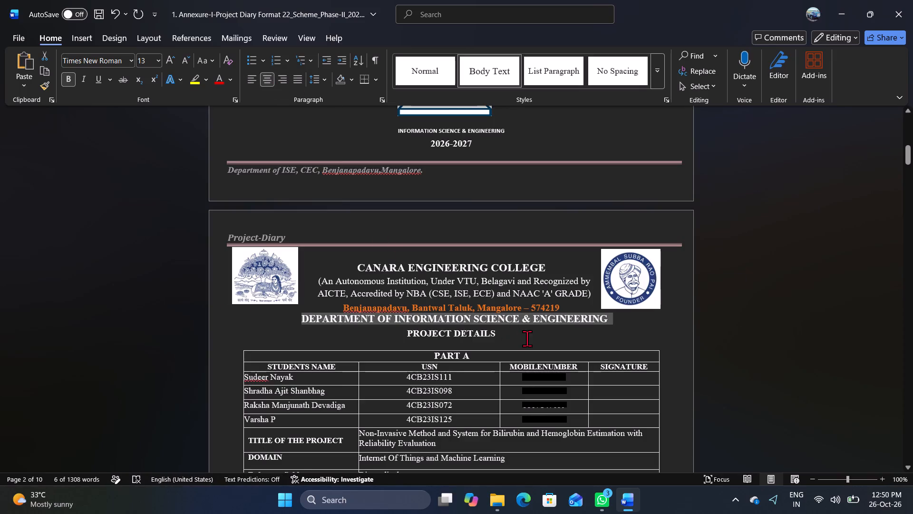
pyautogui.click(530, 341)
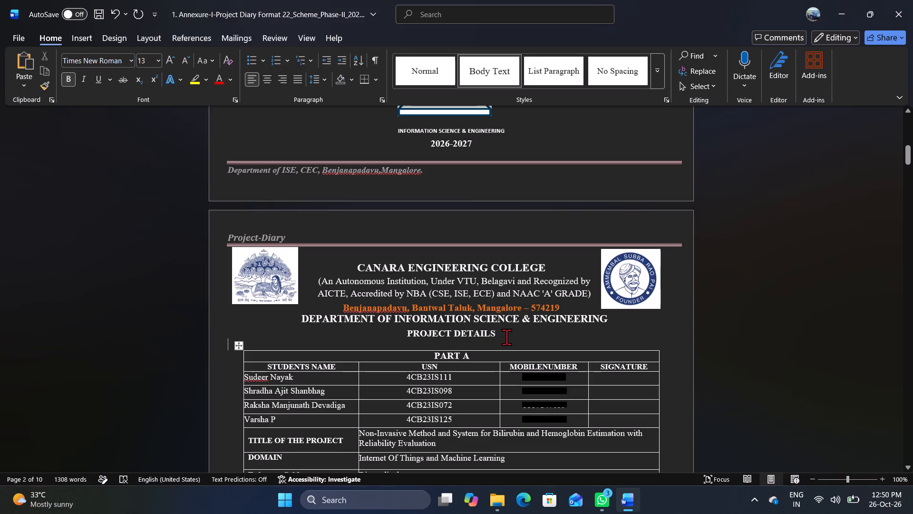
# Insert a blank line between the orange college address line and the department heading on page 2.
pyautogui.click(568, 312)
pyautogui.press('Return')
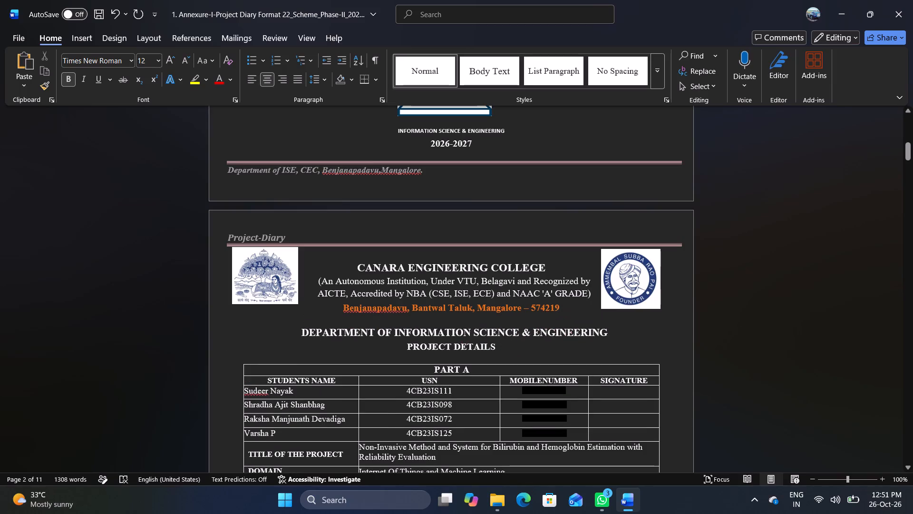
# Remove the blank line spacing between the orange college address line and the department heading on page 2.
pyautogui.scroll(-20, 512, 355)
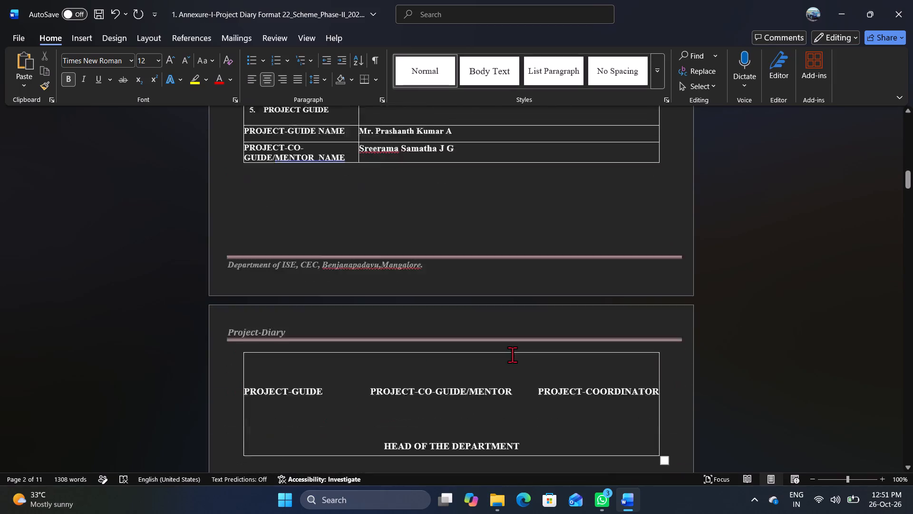
pyautogui.scroll(-4, 512, 355)
pyautogui.scroll(18, 512, 355)
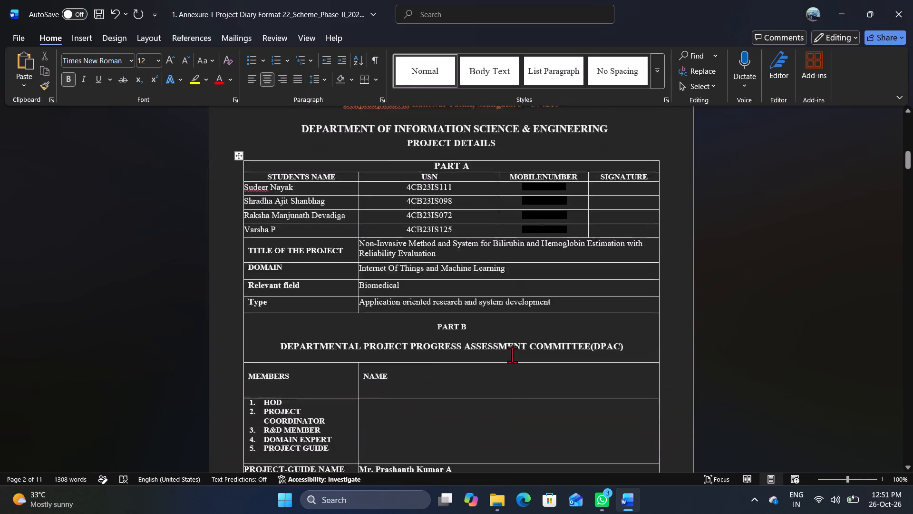
pyautogui.scroll(7, 512, 355)
pyautogui.press('BackSpace')
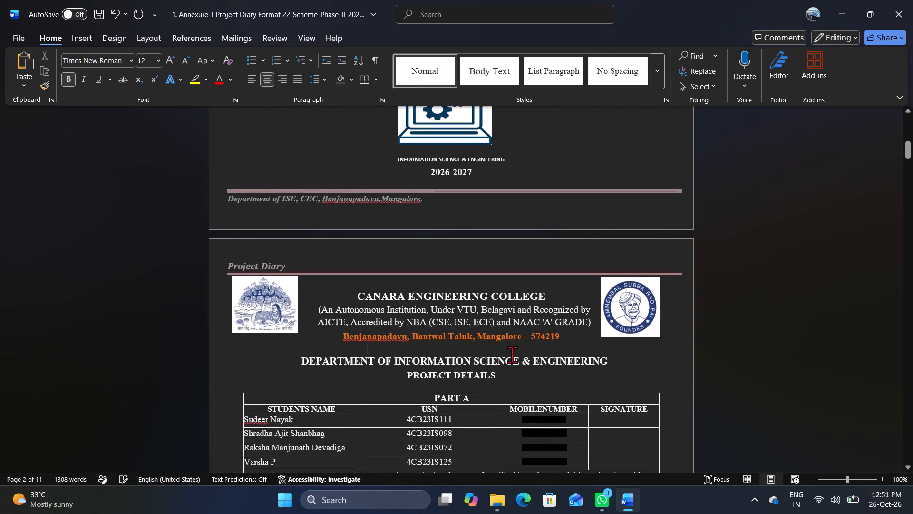
pyautogui.press('BackSpace')
pyautogui.press('BackSpace')
# Review the layout of the project details page, the Project Activity Plan page and the start of the Attendance Status page.
pyautogui.scroll(-20, 546, 348)
pyautogui.scroll(-4, 546, 348)
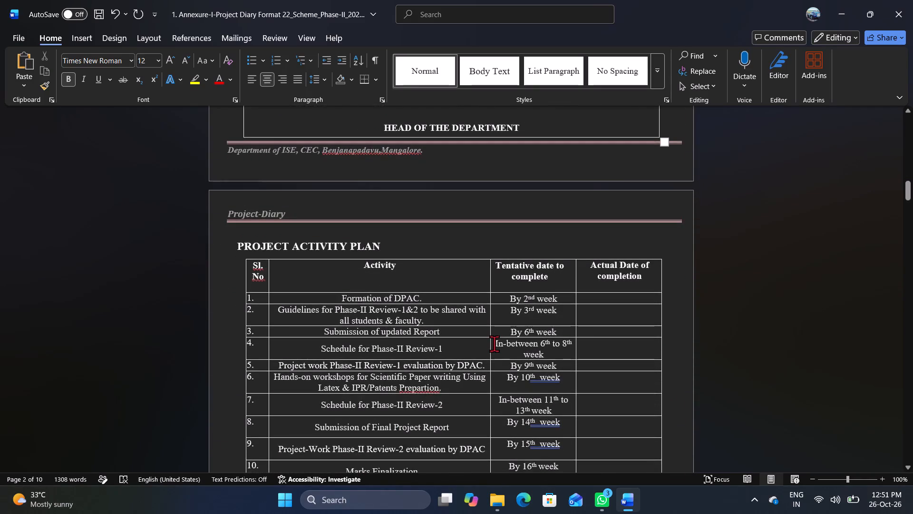
pyautogui.scroll(19, 494, 344)
pyautogui.scroll(2, 494, 344)
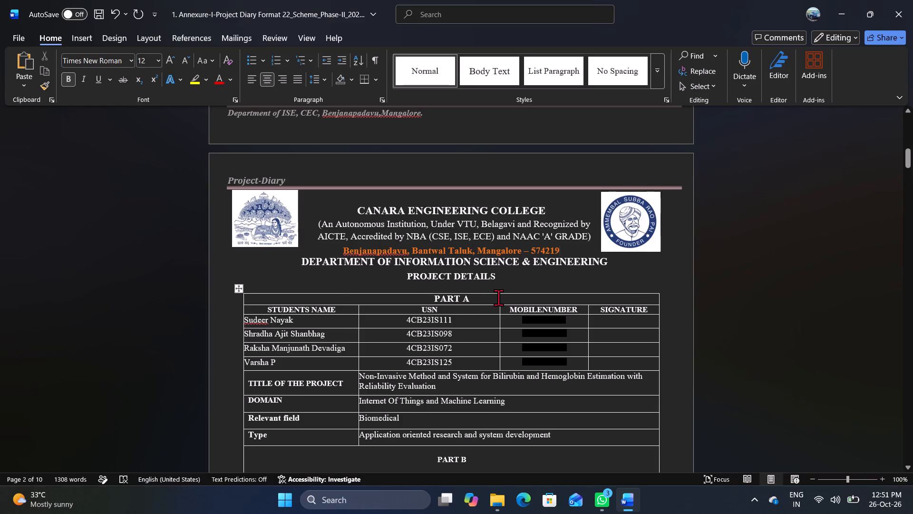
pyautogui.scroll(-5, 498, 297)
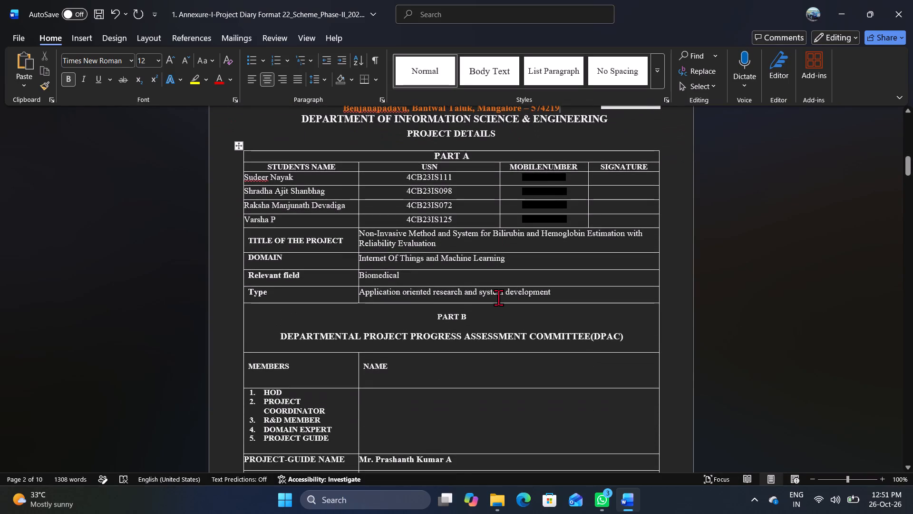
pyautogui.scroll(-5, 498, 297)
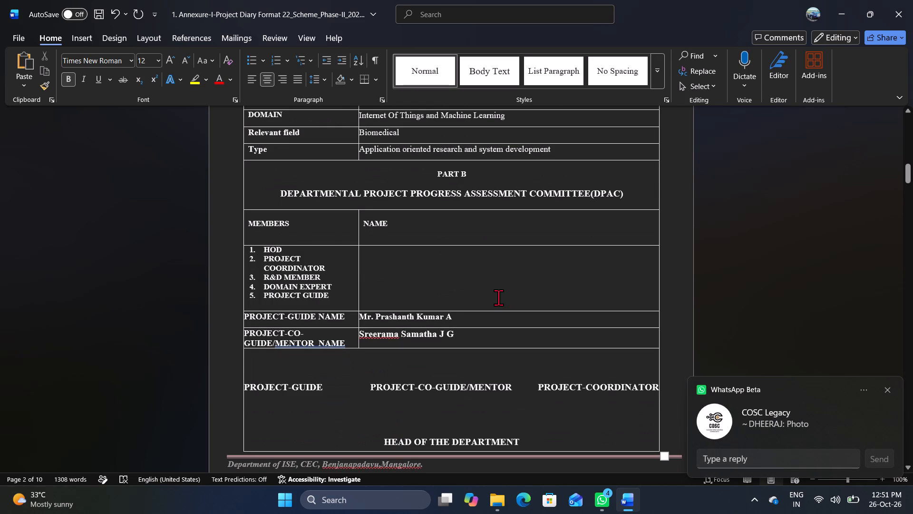
pyautogui.scroll(-11, 498, 297)
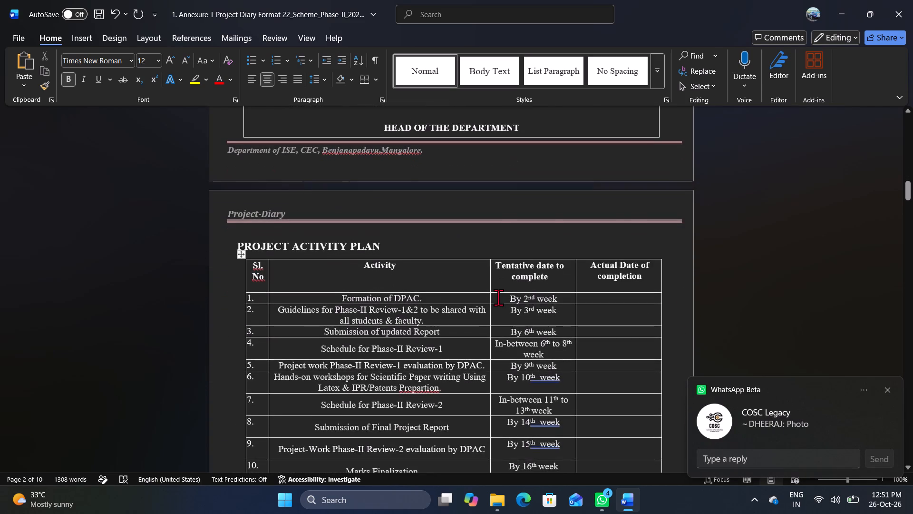
pyautogui.scroll(-3, 498, 297)
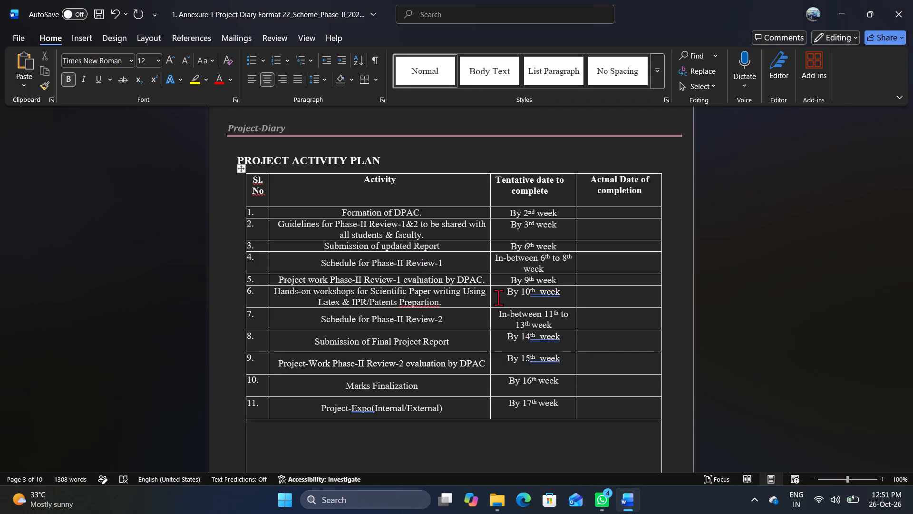
pyautogui.scroll(11, 498, 297)
pyautogui.scroll(8, 485, 145)
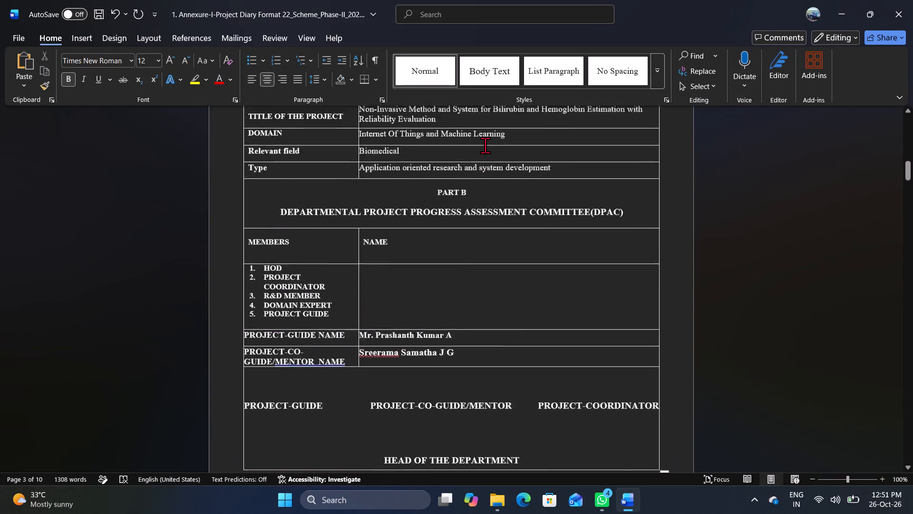
pyautogui.scroll(1, 485, 145)
pyautogui.scroll(-20, 485, 145)
pyautogui.scroll(-8, 485, 145)
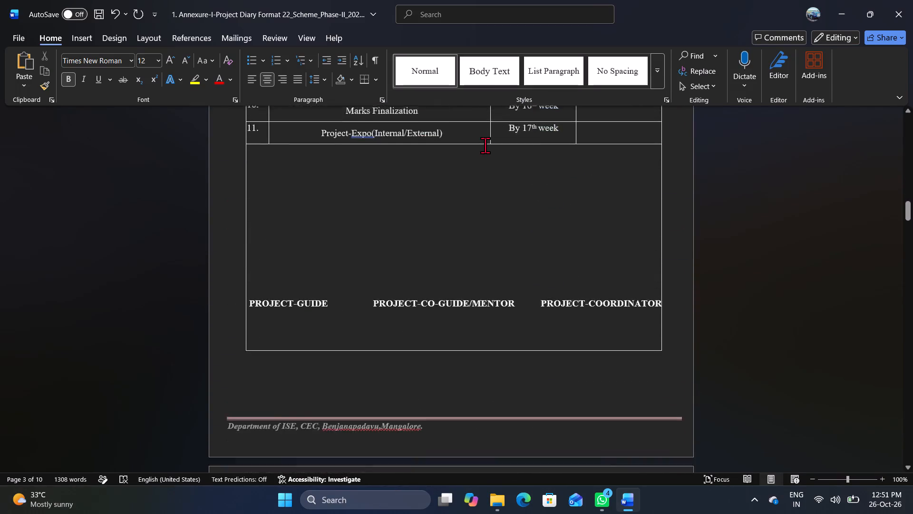
pyautogui.scroll(-12, 485, 145)
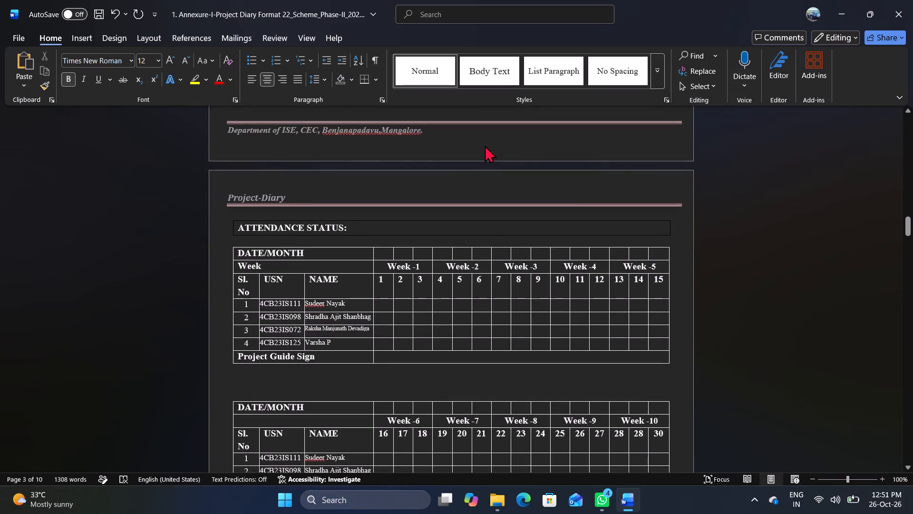
# Place the text cursor after the number 30 under Week -10 in the second attendance table.
pyautogui.scroll(-3, 541, 305)
pyautogui.click(667, 347)
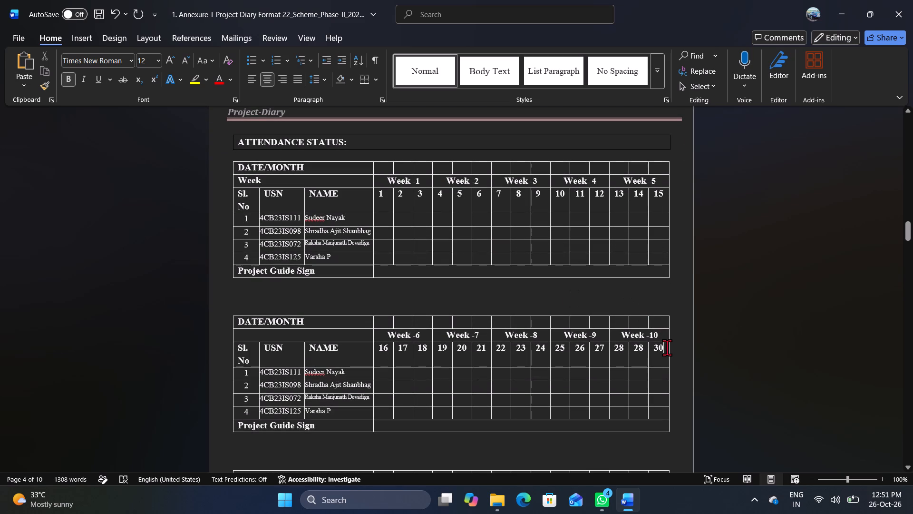
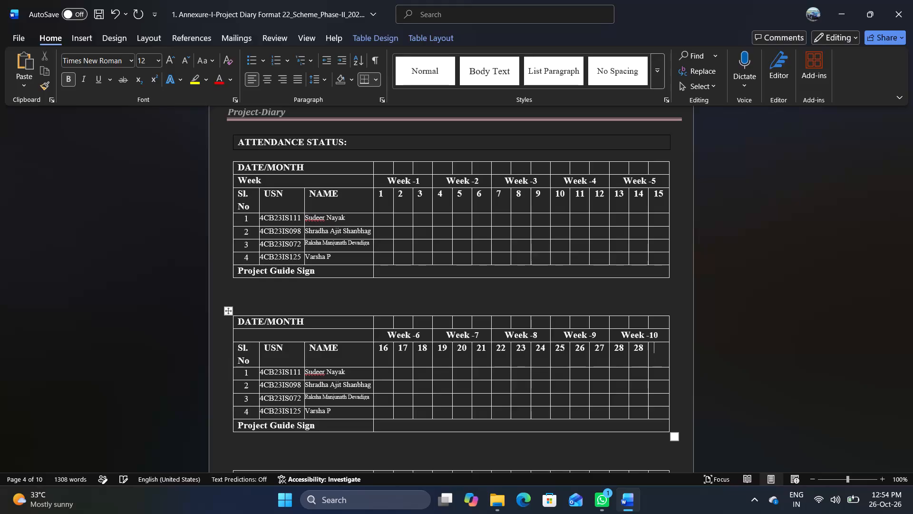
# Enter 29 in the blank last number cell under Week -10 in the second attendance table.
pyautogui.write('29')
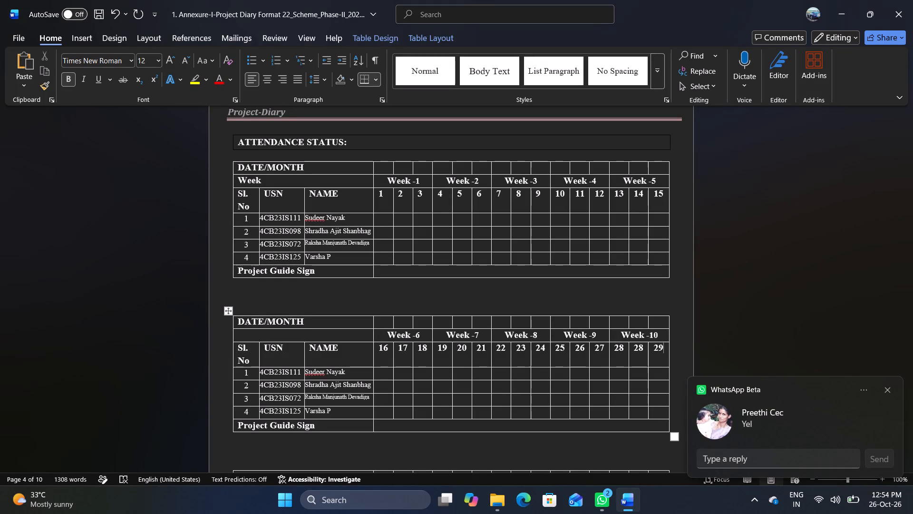
# Undo the 29 entry and the preceding edits to the last Week -10 number cell in the second attendance table.
pyautogui.hotkey('ctrl', 'z')
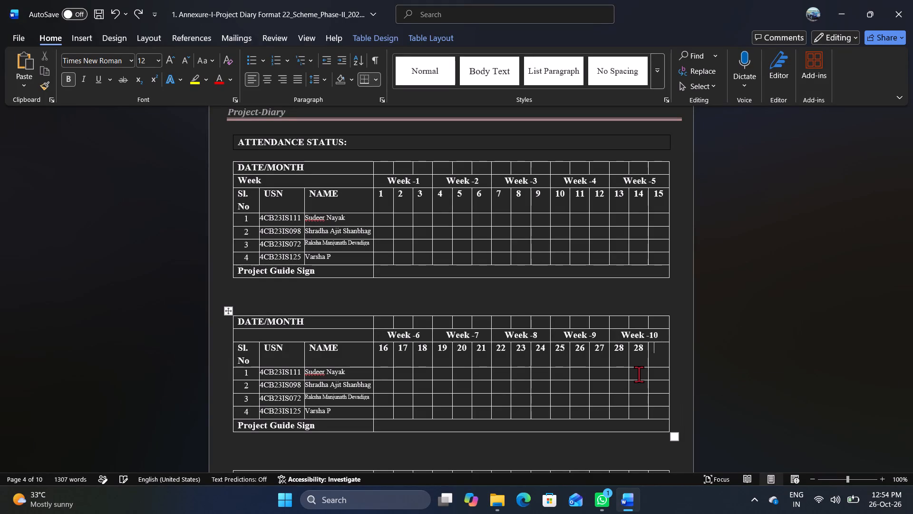
pyautogui.keyDown('ctrl'); pyautogui.click(640, 378); pyautogui.keyUp('ctrl')
pyautogui.hotkey('ctrl', 'z')
pyautogui.keyDown('ctrl'); pyautogui.moveTo(640, 378); pyautogui.dragTo(642, 384); pyautogui.keyUp('ctrl')
pyautogui.hotkey('ctrl', 'z')
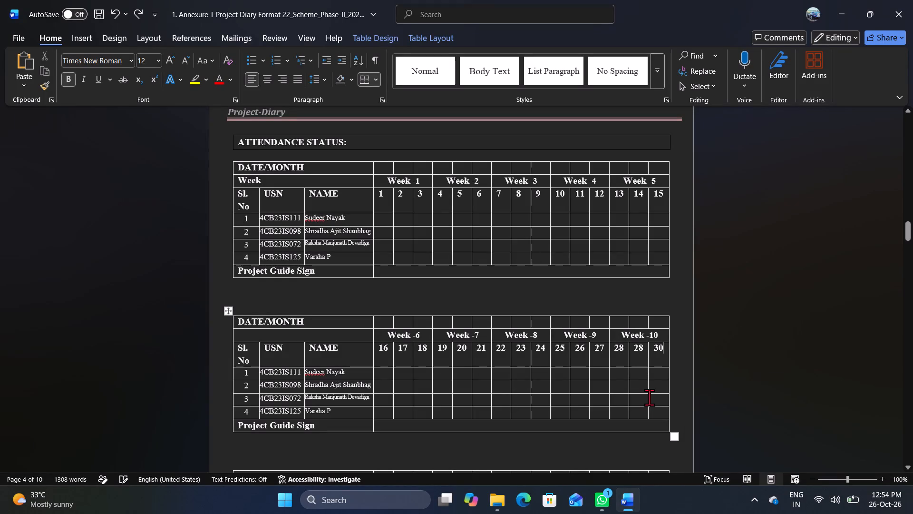
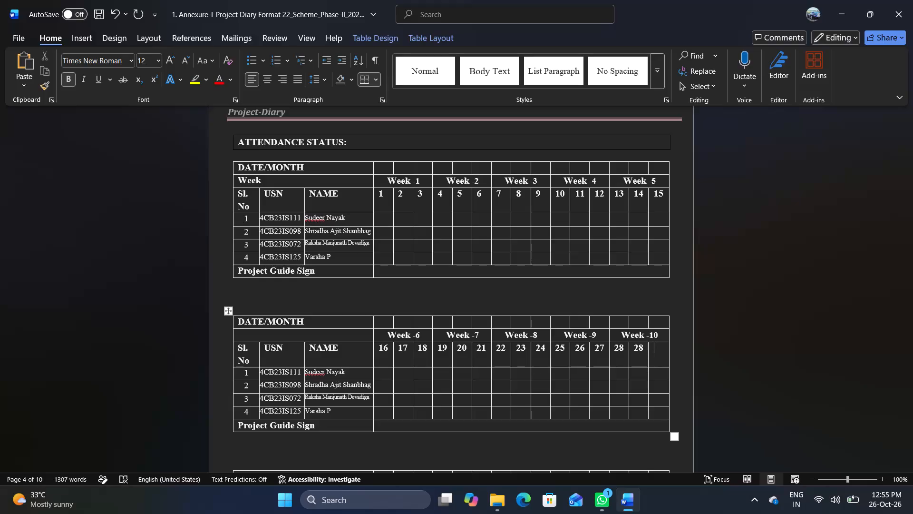
# Correct the Week -10 numbering in the second attendance table by setting its middle cell to 29 and its last cell to 30.
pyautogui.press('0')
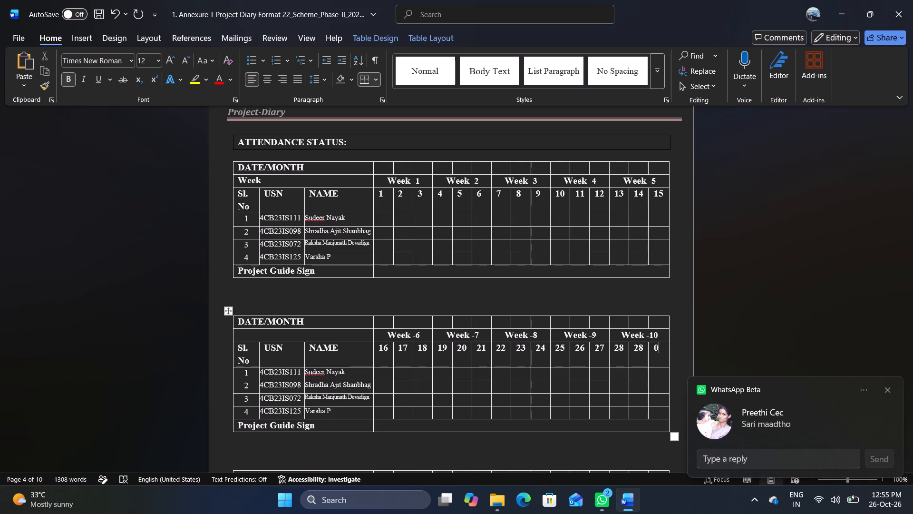
pyautogui.press('BackSpace')
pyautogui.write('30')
pyautogui.click(644, 349)
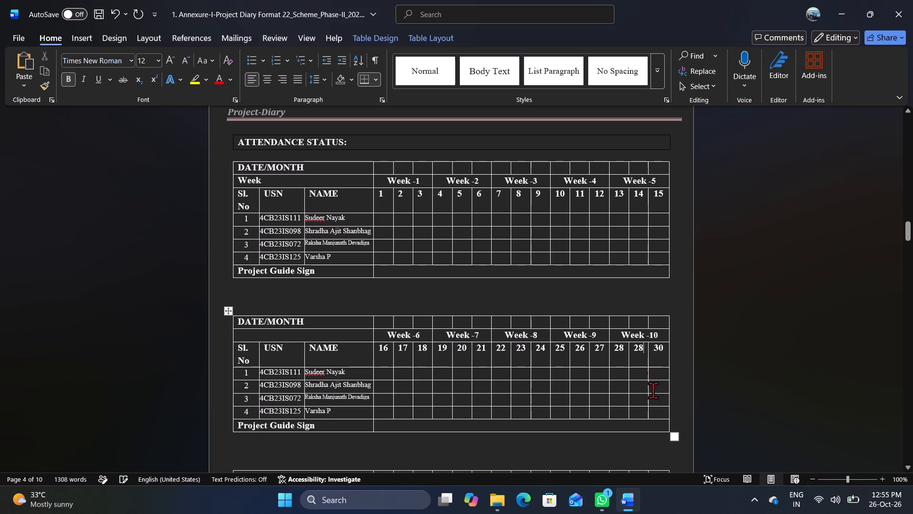
pyautogui.press('BackSpace')
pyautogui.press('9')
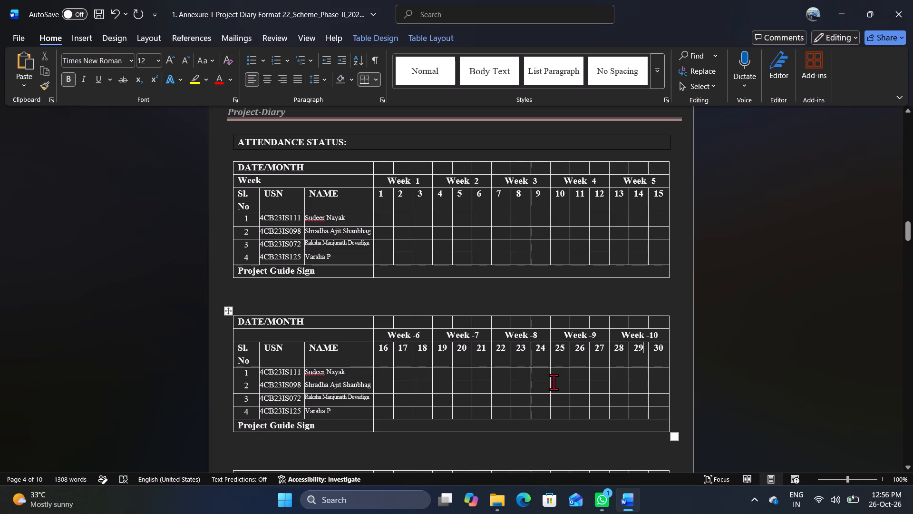
# Correct the misspelled word "Prepartion" to "Preparation" in activity 6 of the Project Activity Plan table.
pyautogui.scroll(-5, 554, 382)
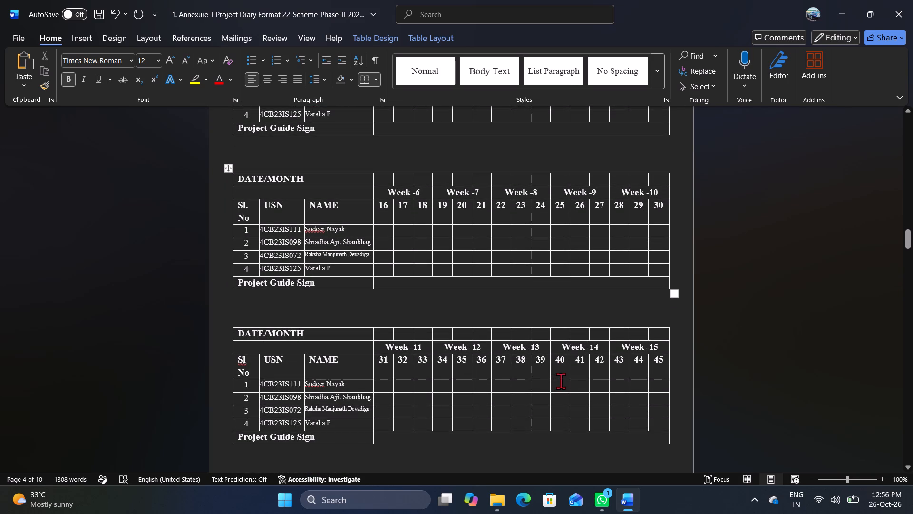
pyautogui.scroll(8, 561, 381)
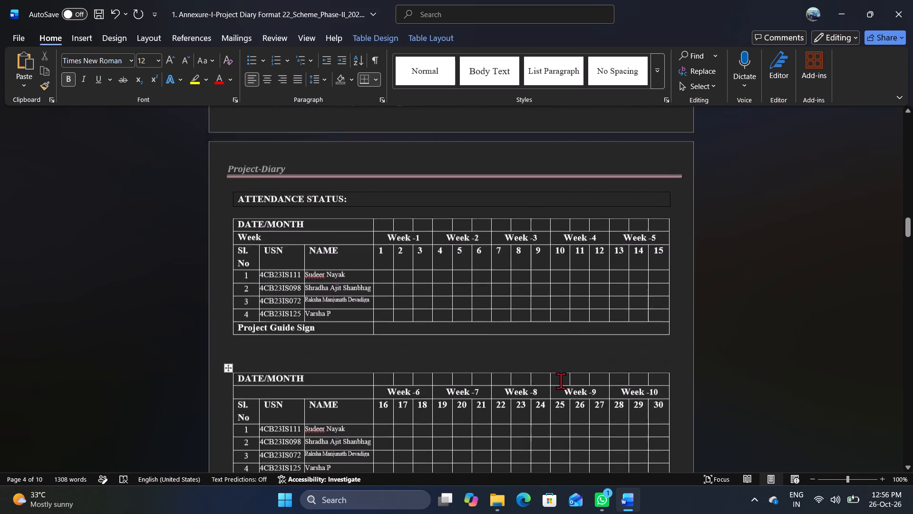
pyautogui.scroll(16, 561, 381)
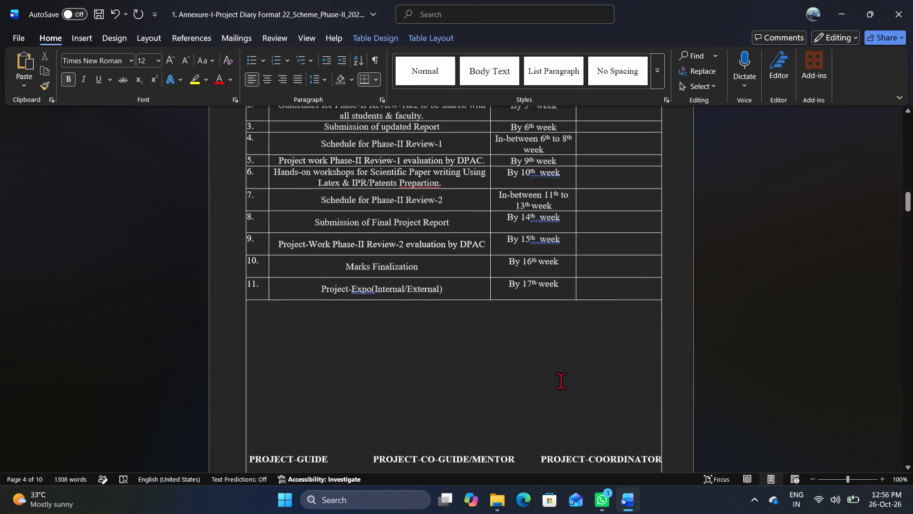
pyautogui.scroll(3, 561, 381)
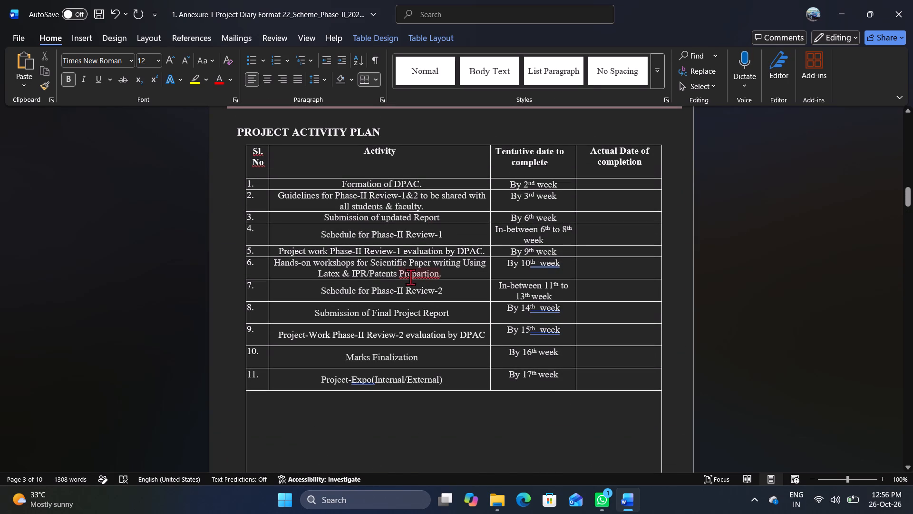
pyautogui.click(435, 277)
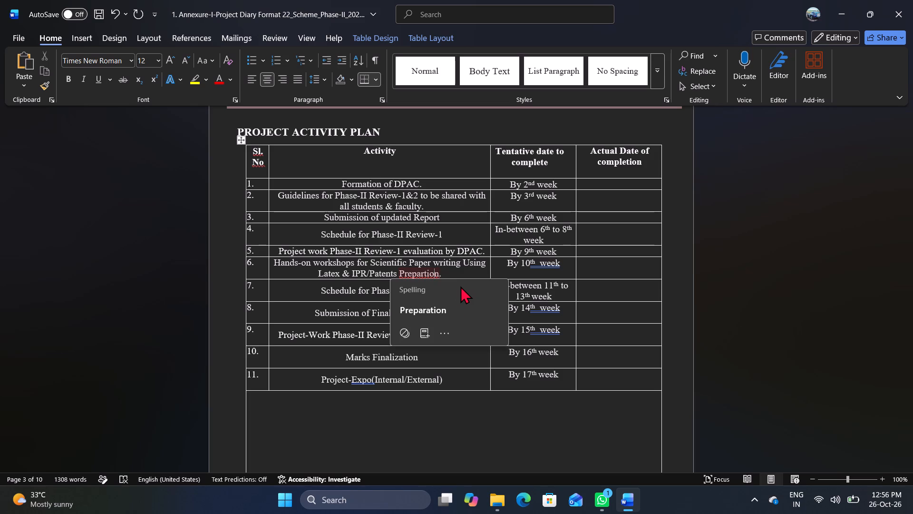
pyautogui.click(446, 304)
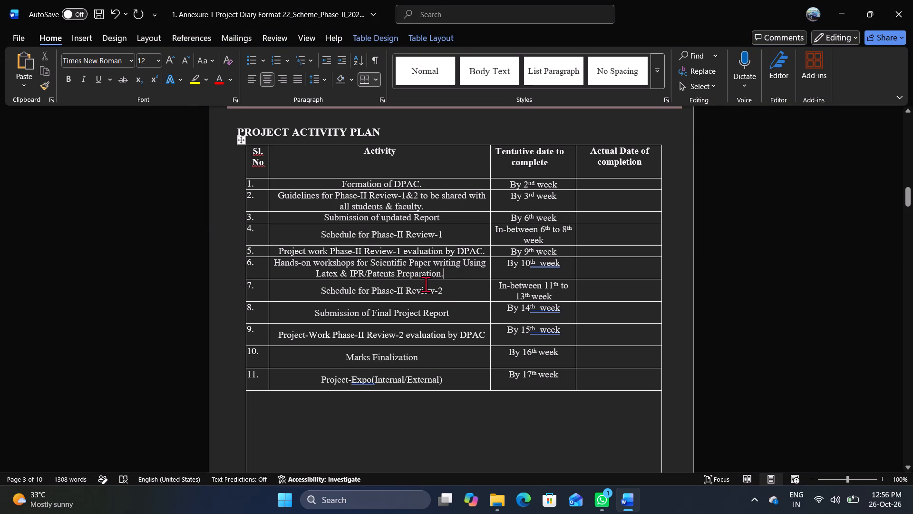
# Review the rest of the Project Activity Plan page and the three attendance tables covering Week -1 to Week -15.
pyautogui.scroll(-4, 497, 277)
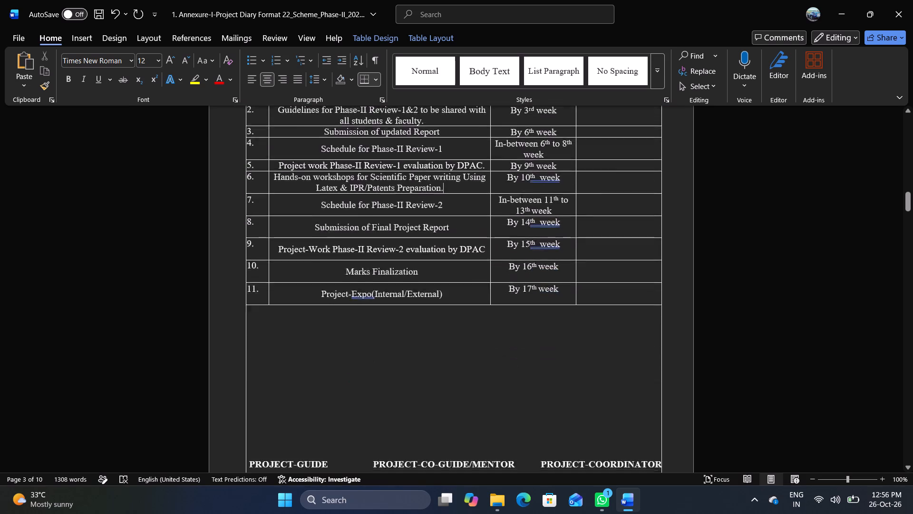
pyautogui.scroll(-5, 497, 277)
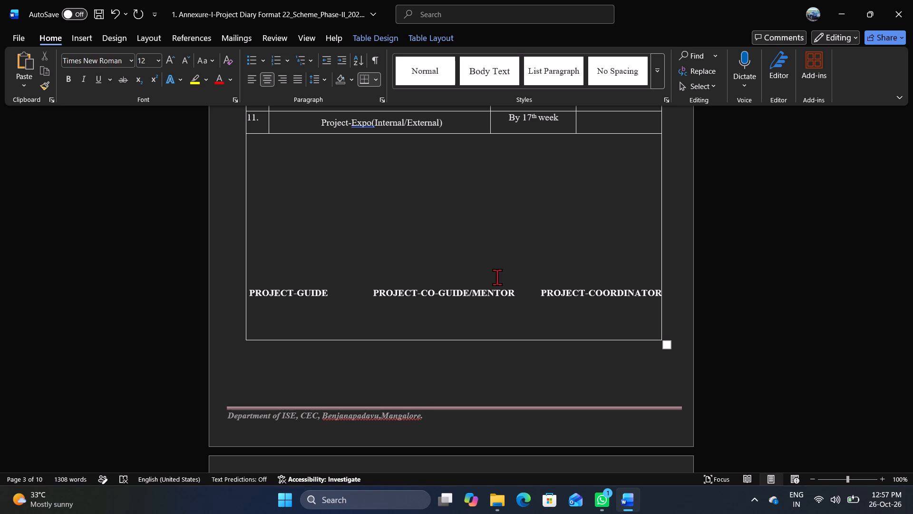
pyautogui.scroll(6, 497, 277)
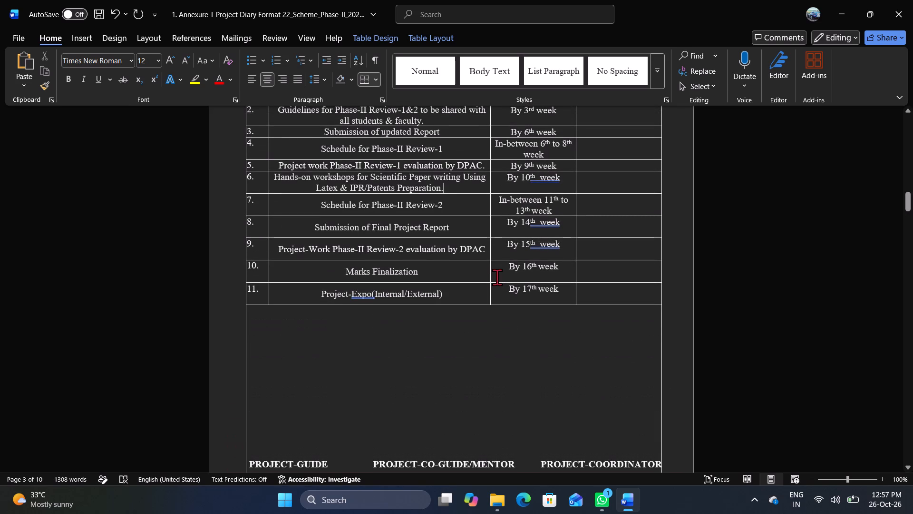
pyautogui.scroll(-2, 497, 277)
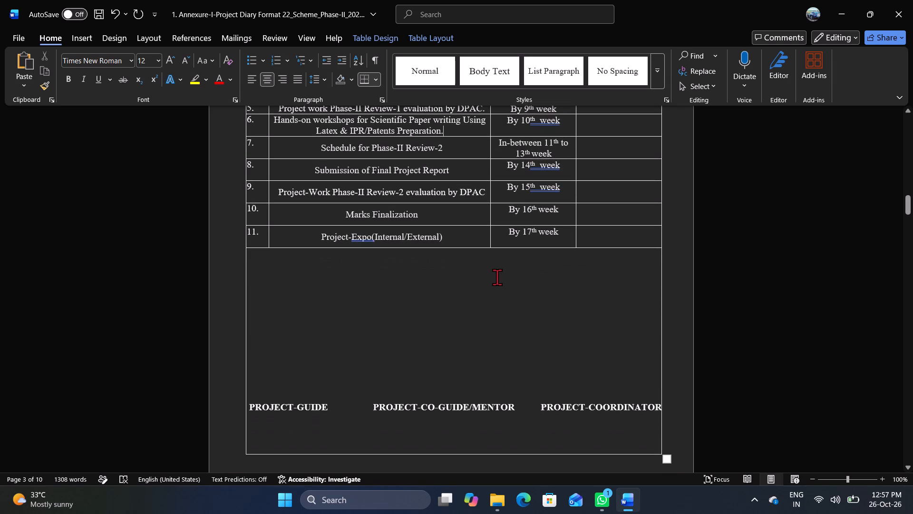
pyautogui.scroll(-8, 497, 277)
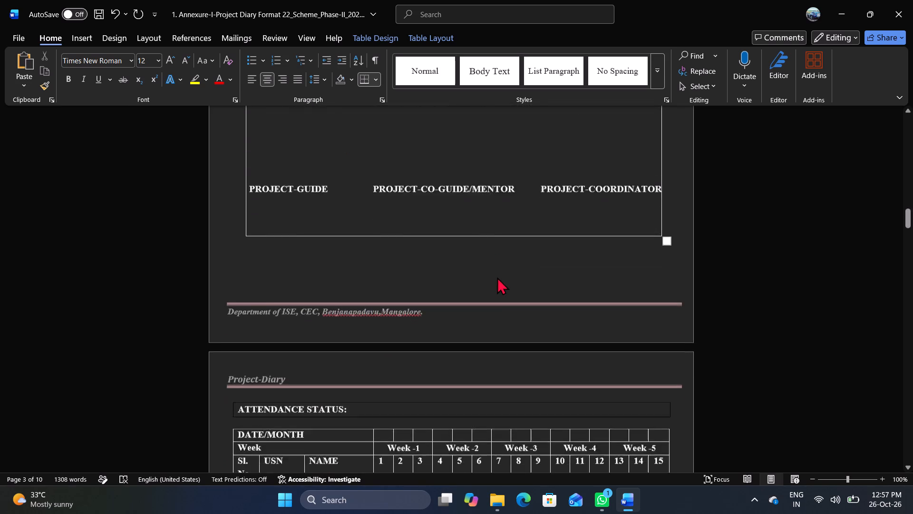
pyautogui.scroll(-8, 497, 277)
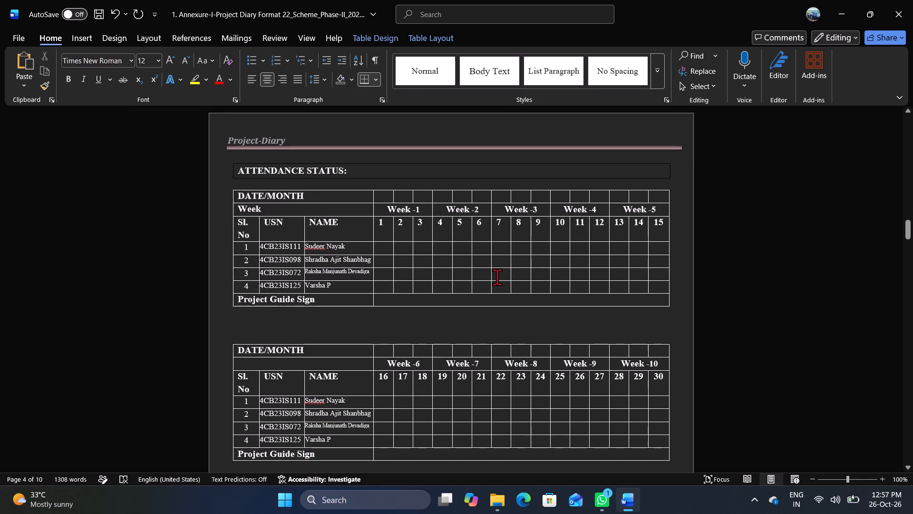
pyautogui.scroll(-6, 497, 277)
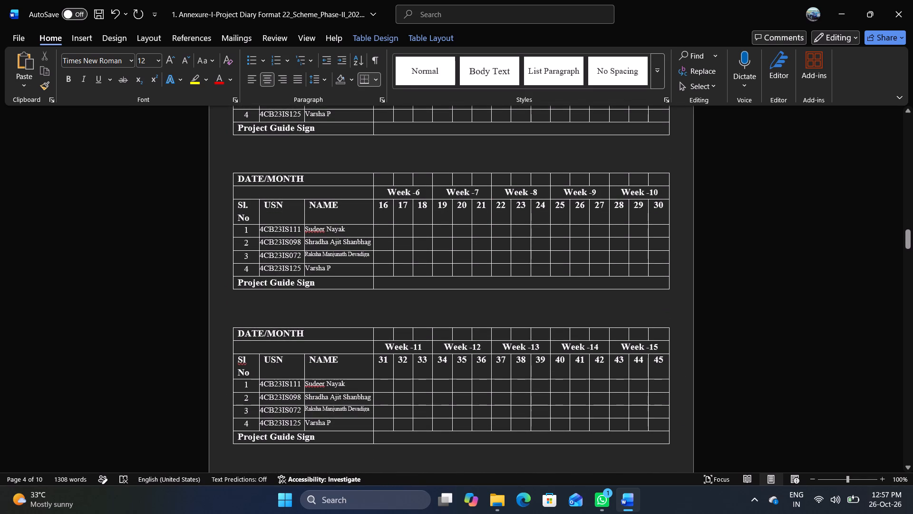
pyautogui.scroll(-4, 497, 277)
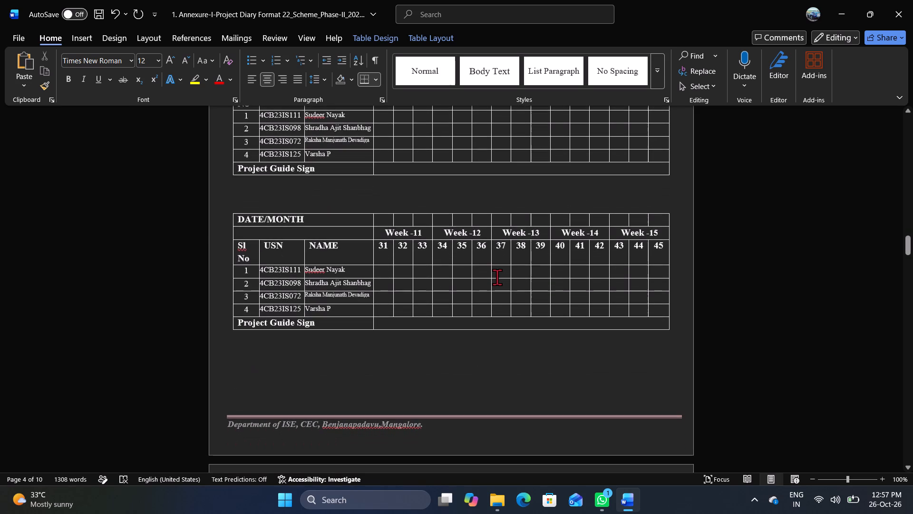
pyautogui.scroll(-2, 497, 277)
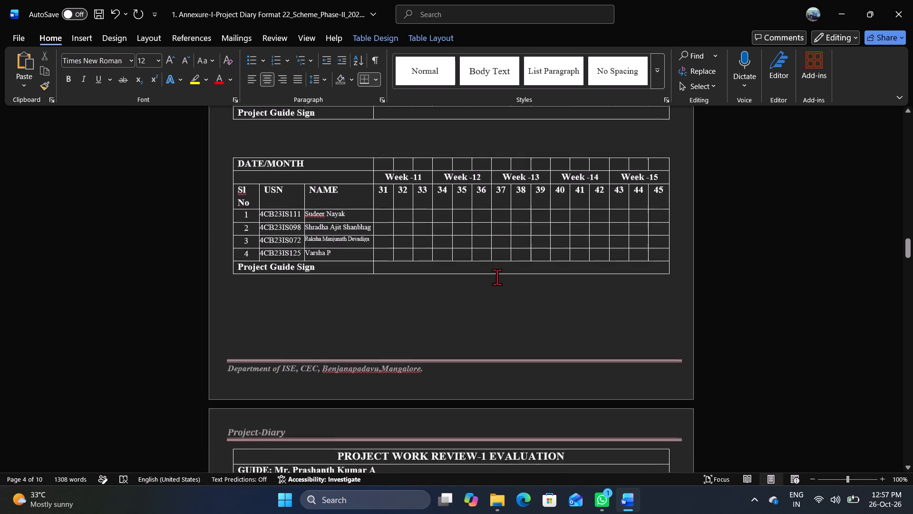
pyautogui.scroll(6, 497, 277)
pyautogui.scroll(-10, 497, 277)
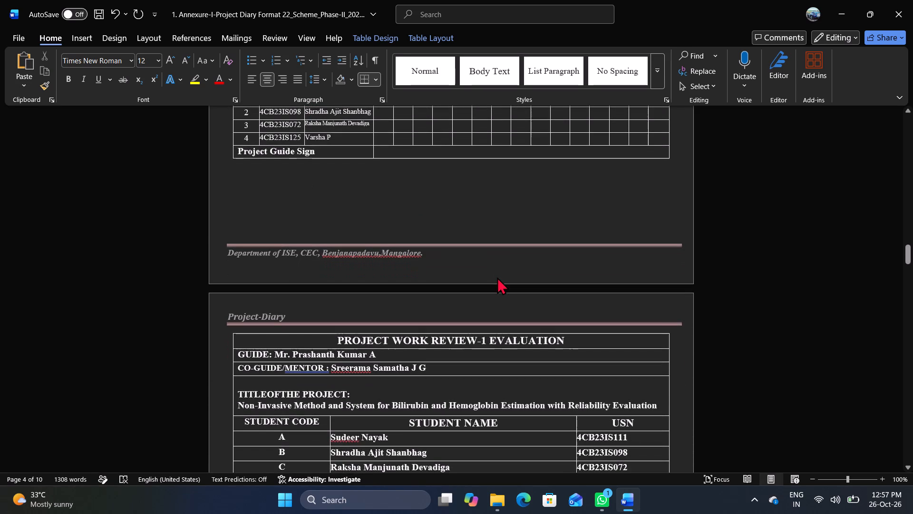
pyautogui.scroll(9, 497, 277)
pyautogui.scroll(-7, 497, 285)
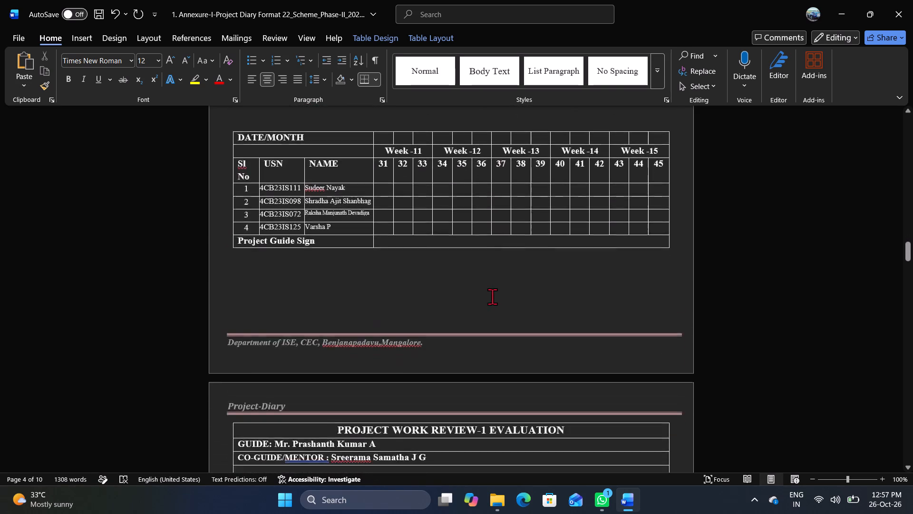
pyautogui.scroll(-2, 492, 297)
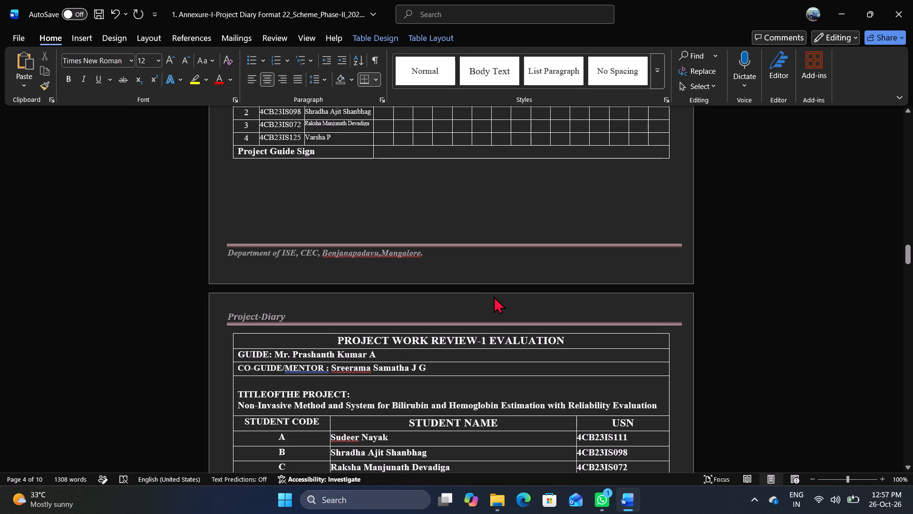
pyautogui.scroll(10, 494, 296)
# Examine the project work evaluation pages from the Review-1 evaluation through to the Final Evaluation Report.
pyautogui.scroll(-13, 494, 296)
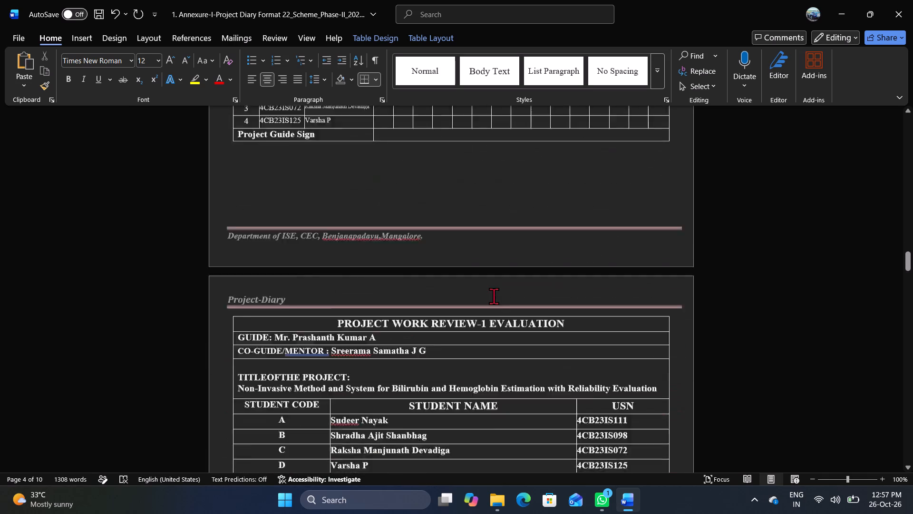
pyautogui.scroll(-5, 494, 296)
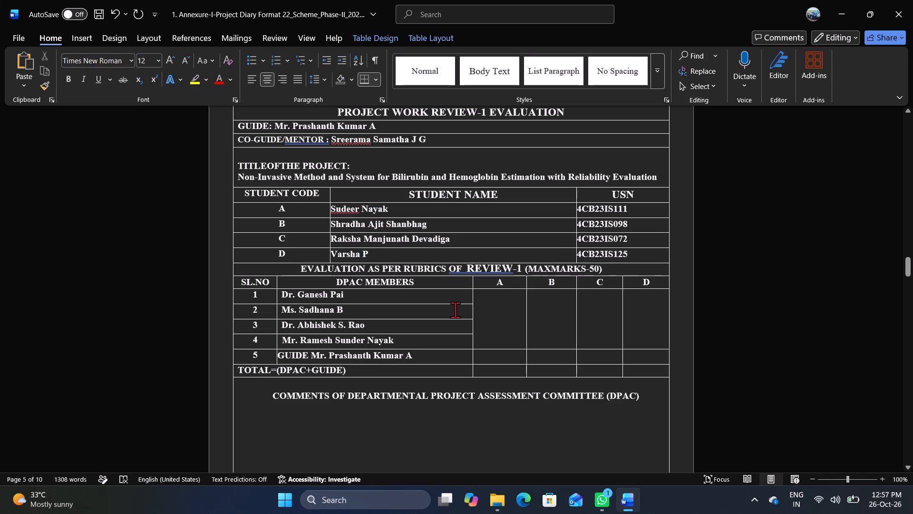
pyautogui.scroll(-11, 455, 310)
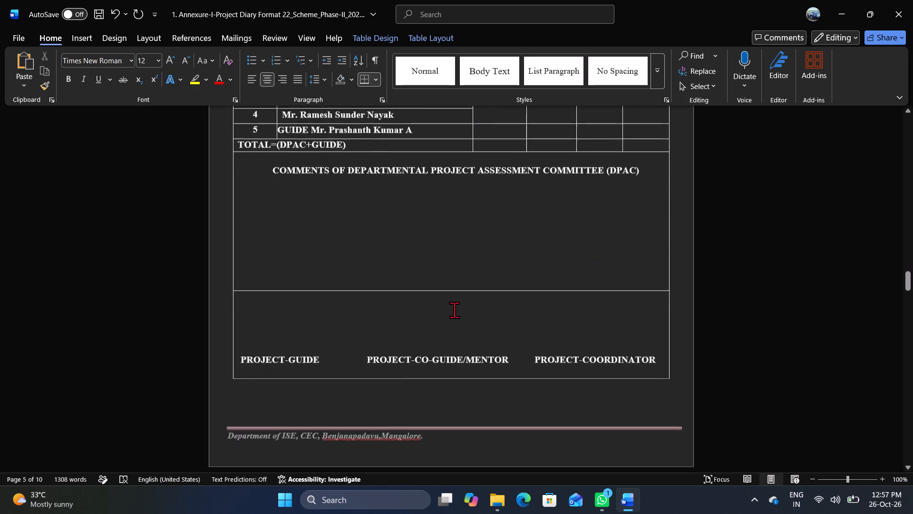
pyautogui.scroll(-20, 454, 310)
pyautogui.scroll(-7, 454, 310)
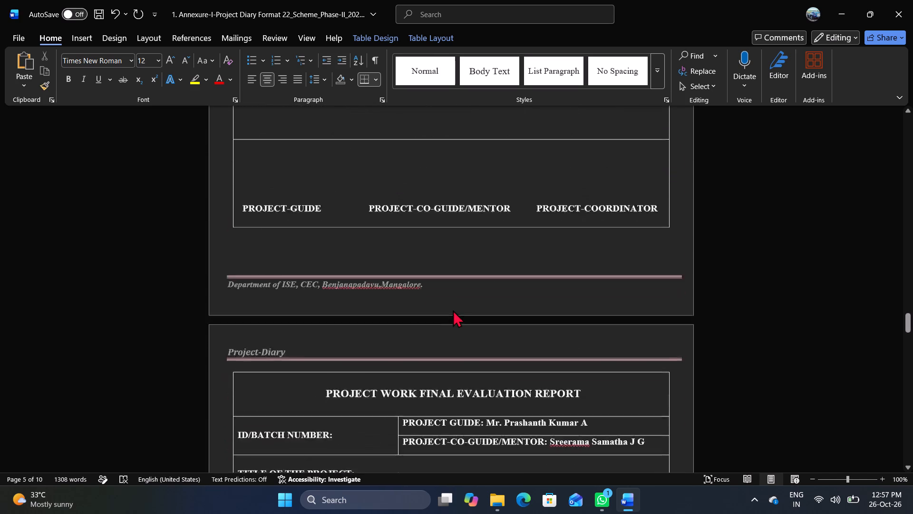
pyautogui.scroll(-7, 453, 310)
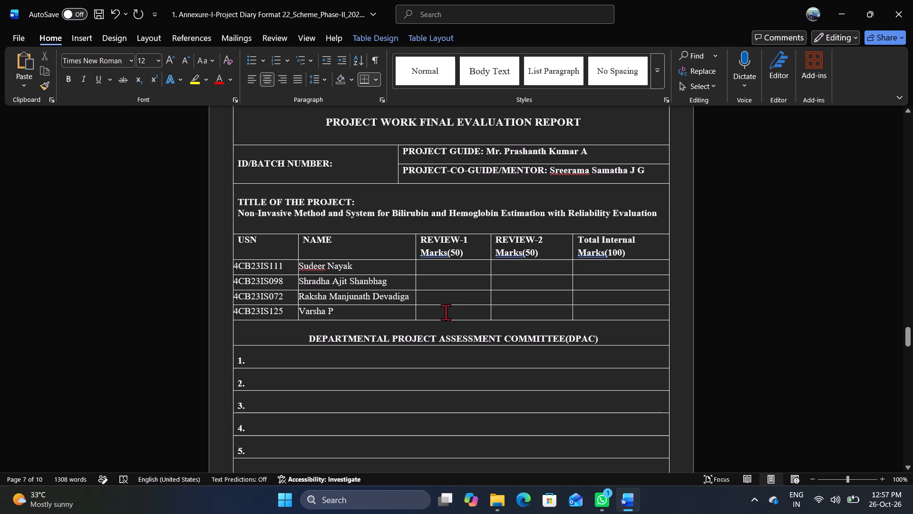
# Examine the Phase-II Review-1 and Review-2 rubrics tables and the Appendix I Students-Guide Discussion format pages.
pyautogui.scroll(-18, 446, 312)
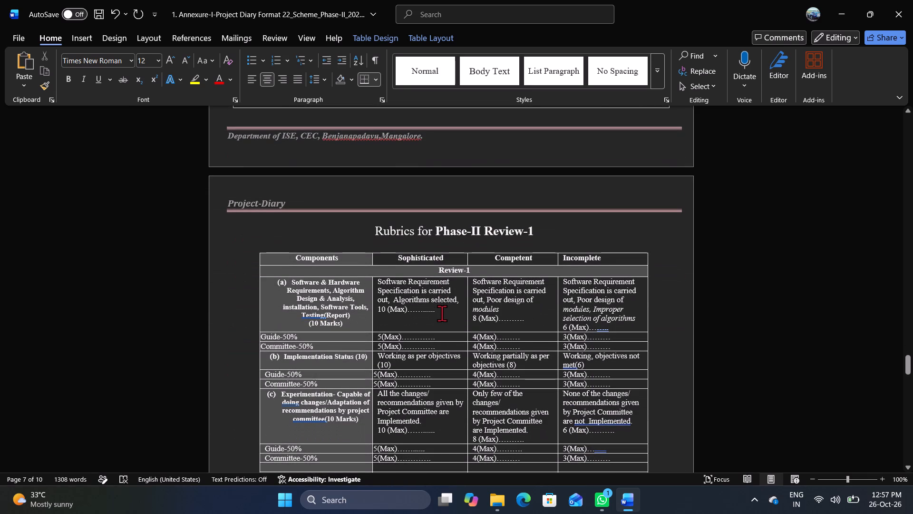
pyautogui.scroll(-8, 464, 311)
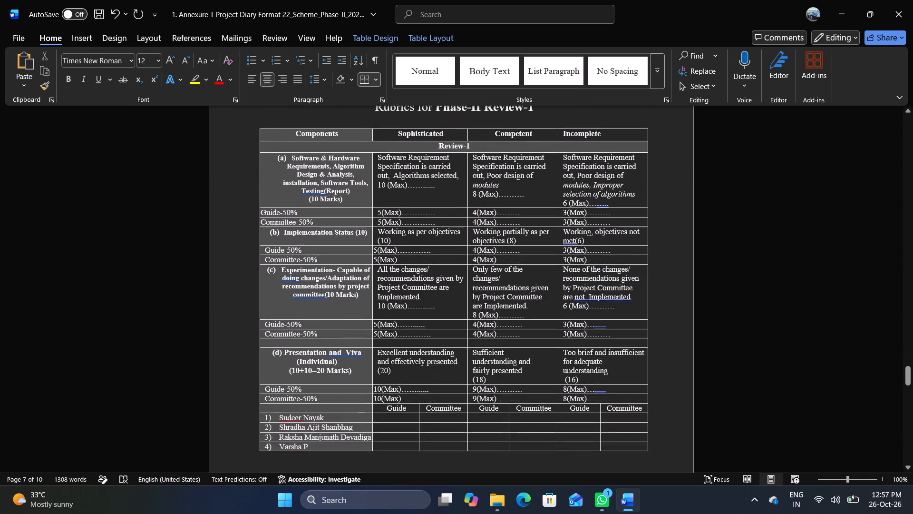
pyautogui.scroll(-15, 472, 310)
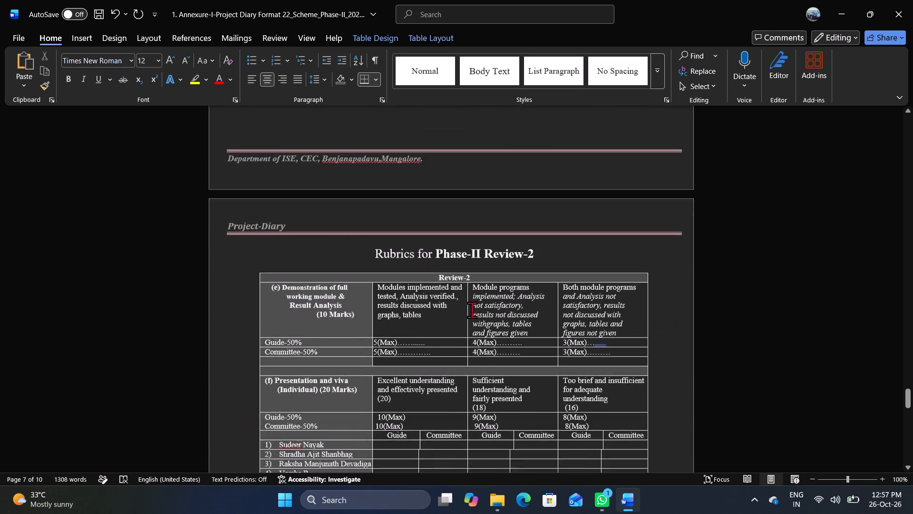
pyautogui.scroll(-5, 472, 310)
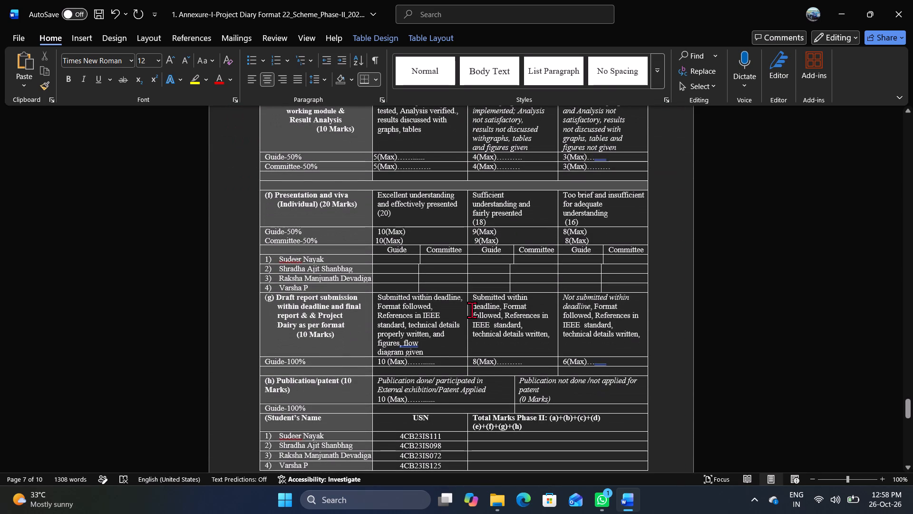
pyautogui.scroll(6, 472, 310)
pyautogui.scroll(-7, 472, 310)
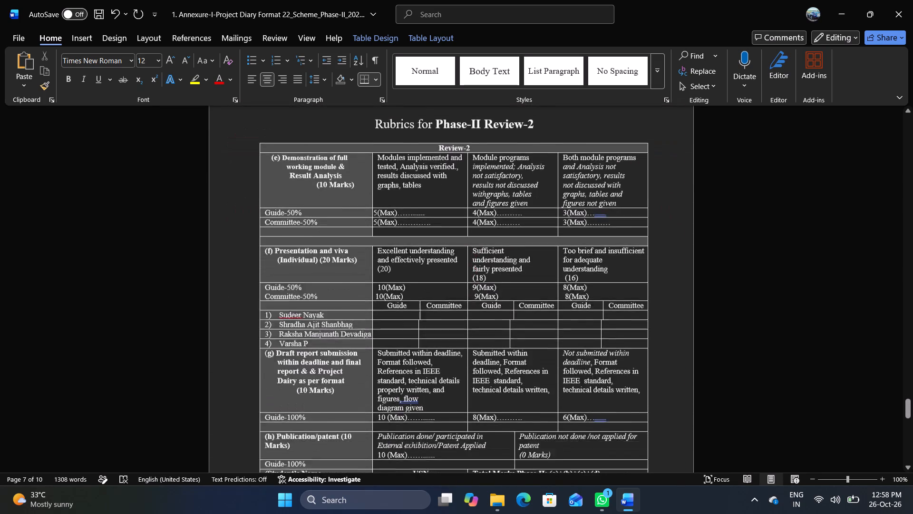
pyautogui.scroll(-14, 472, 310)
pyautogui.scroll(13, 472, 310)
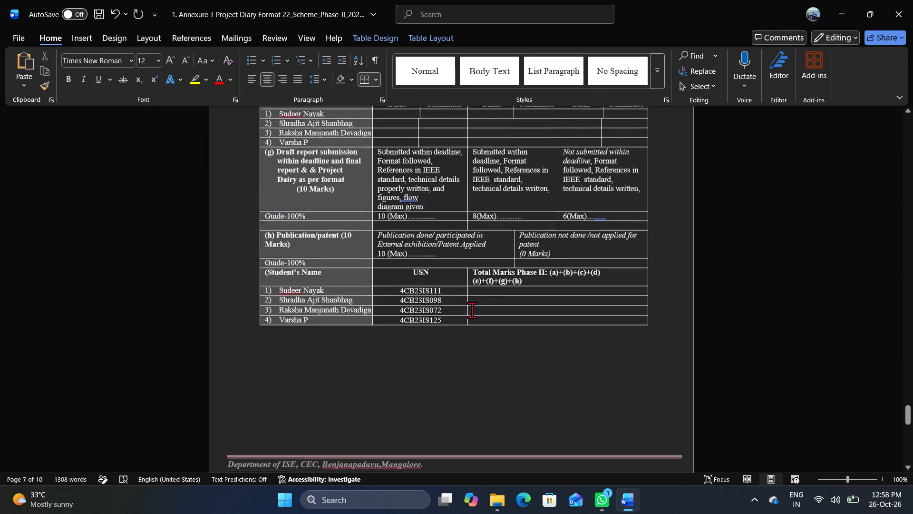
pyautogui.scroll(4, 472, 310)
pyautogui.scroll(-20, 472, 310)
pyautogui.scroll(-7, 472, 310)
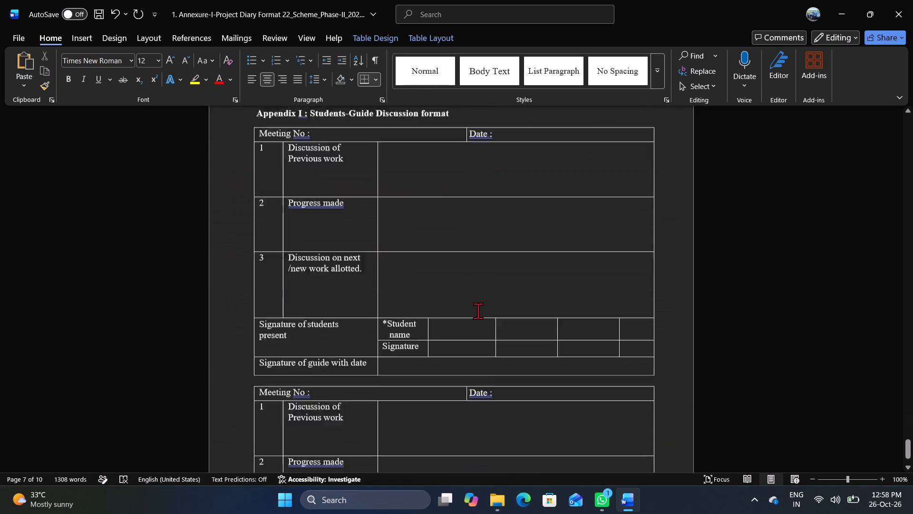
pyautogui.scroll(-18, 478, 311)
pyautogui.scroll(14, 488, 309)
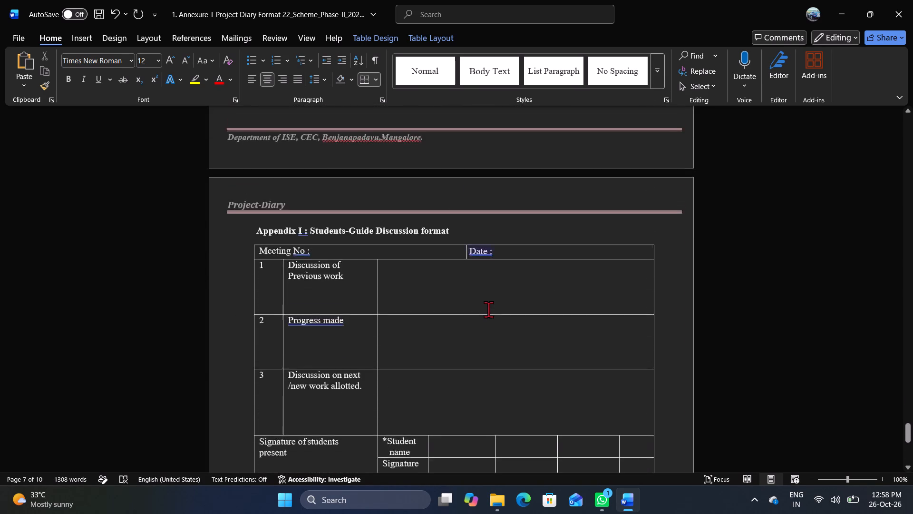
pyautogui.scroll(19, 488, 309)
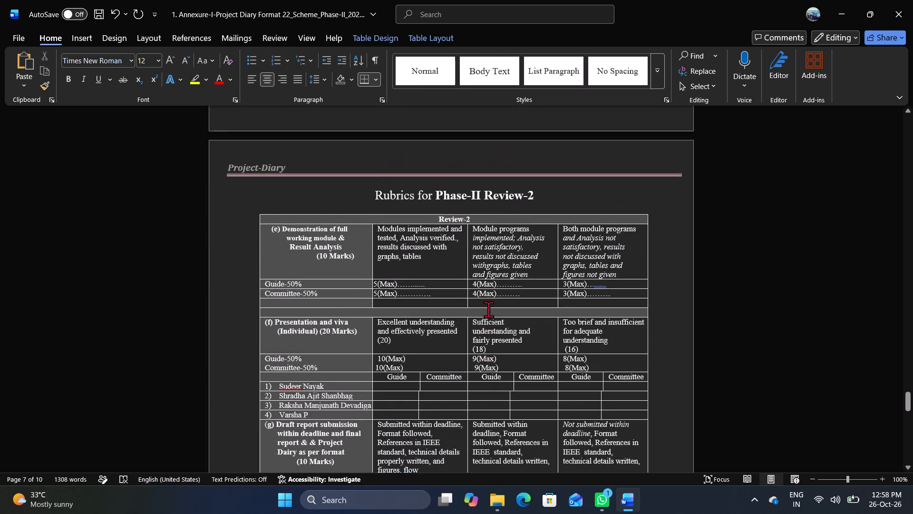
pyautogui.scroll(-1, 488, 309)
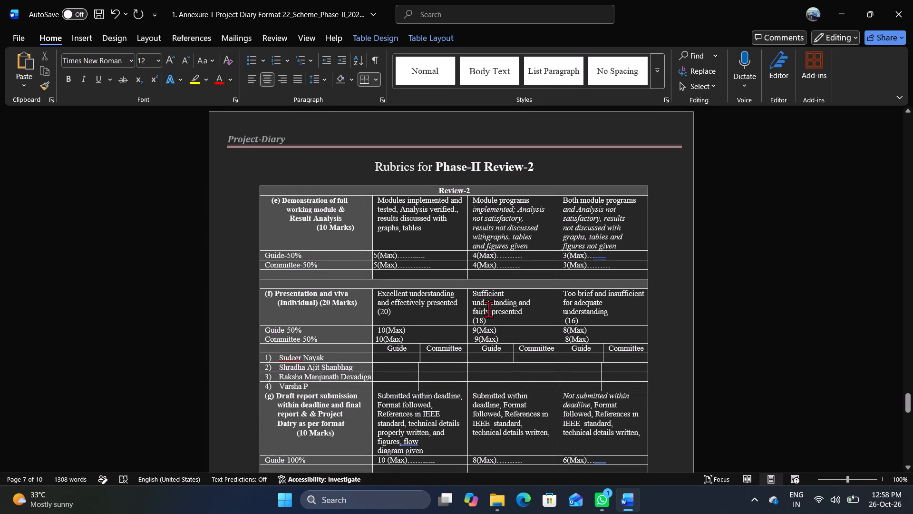
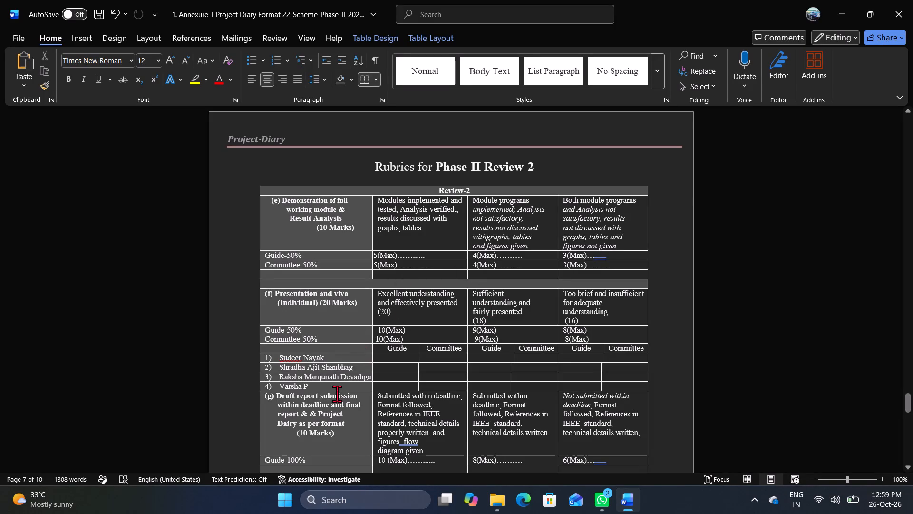
# Remove the duplicate "&" before "Project Dairy" in component (g), draft report submission, of the Review-2 rubric table.
pyautogui.scroll(-1, 333, 417)
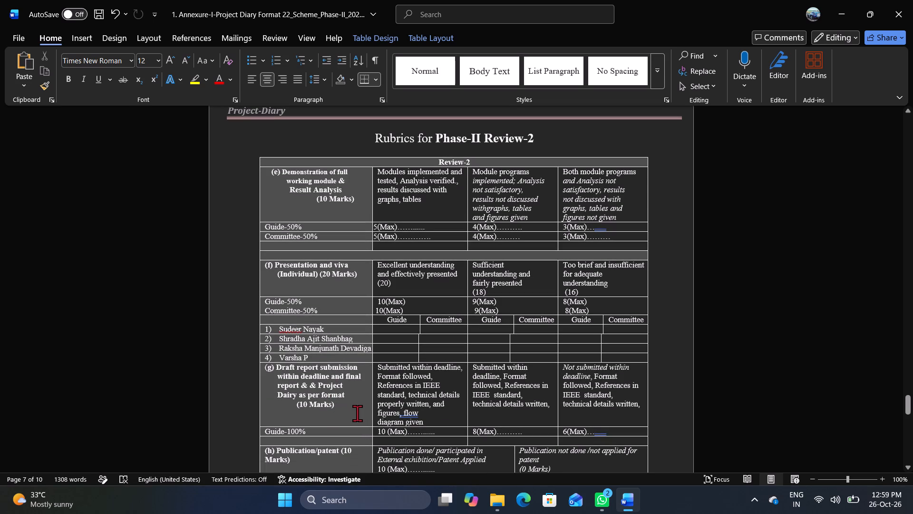
pyautogui.click(317, 385)
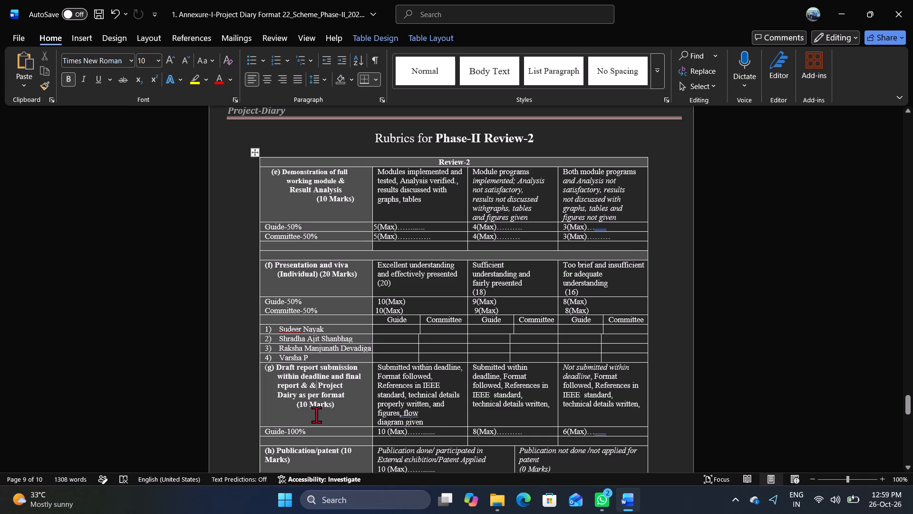
pyautogui.press('BackSpace')
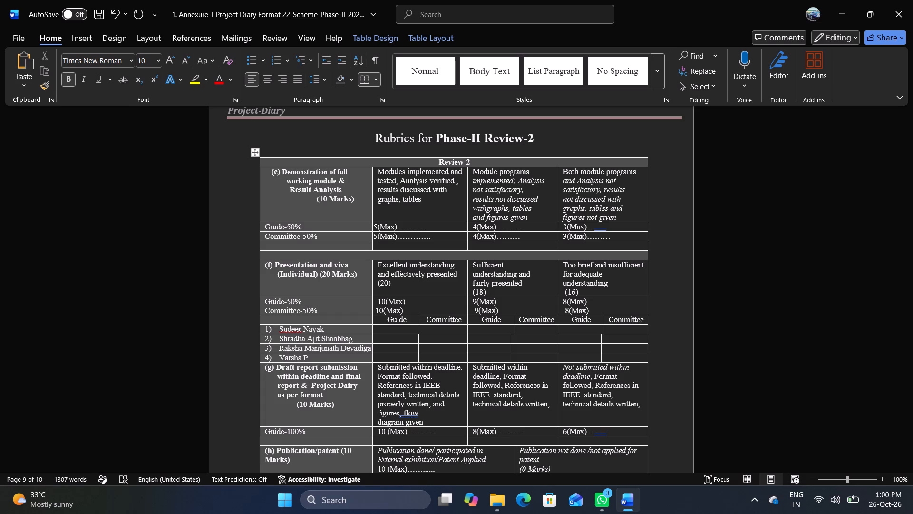
# Check the (10 Marks) line of component (e) in the Review-2 rubric and examine the Phase-II Review-1 rubric table.
pyautogui.moveTo(367, 197); pyautogui.dragTo(309, 198)
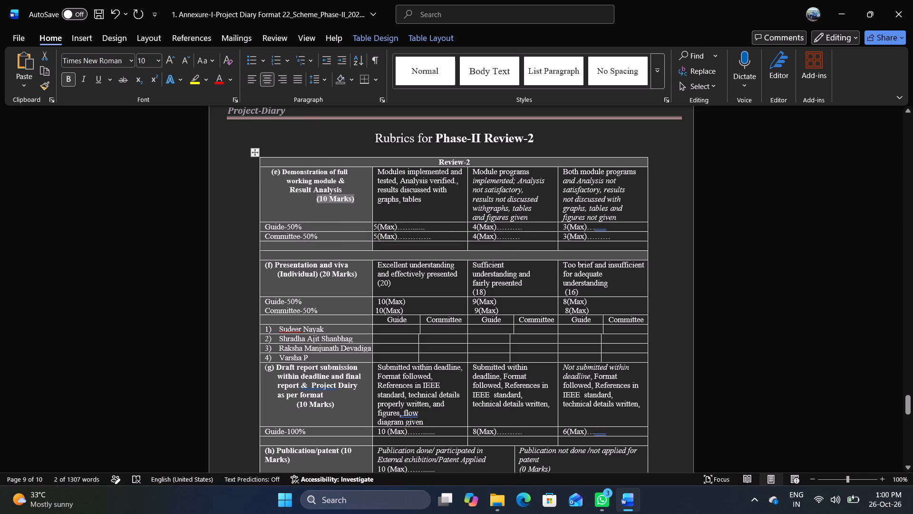
pyautogui.click(324, 206)
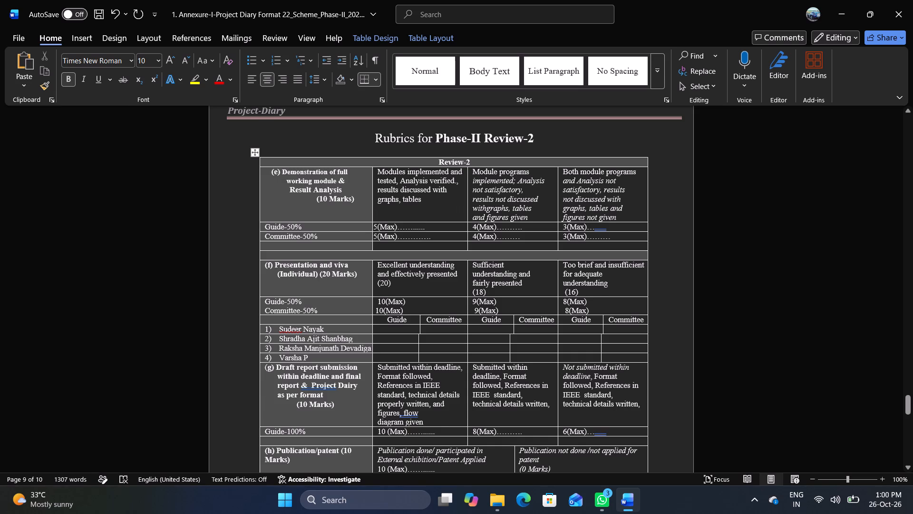
pyautogui.scroll(1, 649, 210)
pyautogui.scroll(-1, 649, 210)
pyautogui.scroll(9, 438, 210)
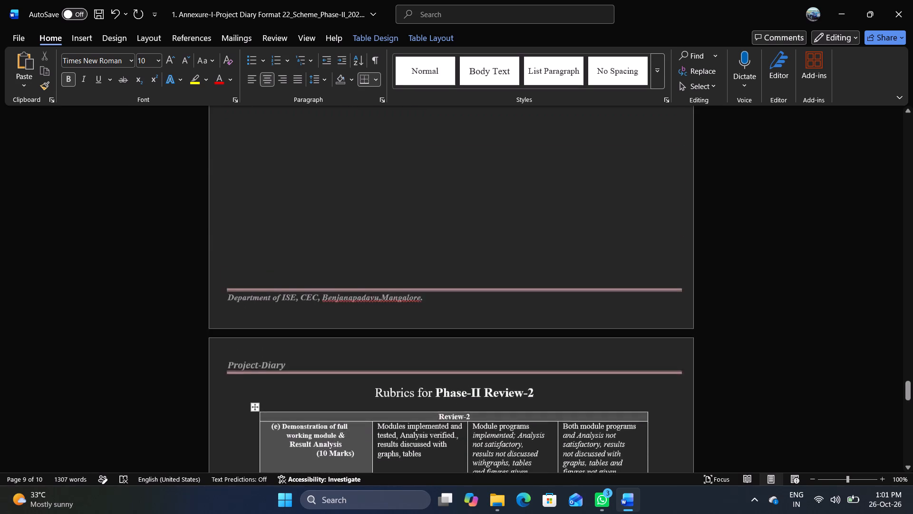
pyautogui.scroll(12, 438, 210)
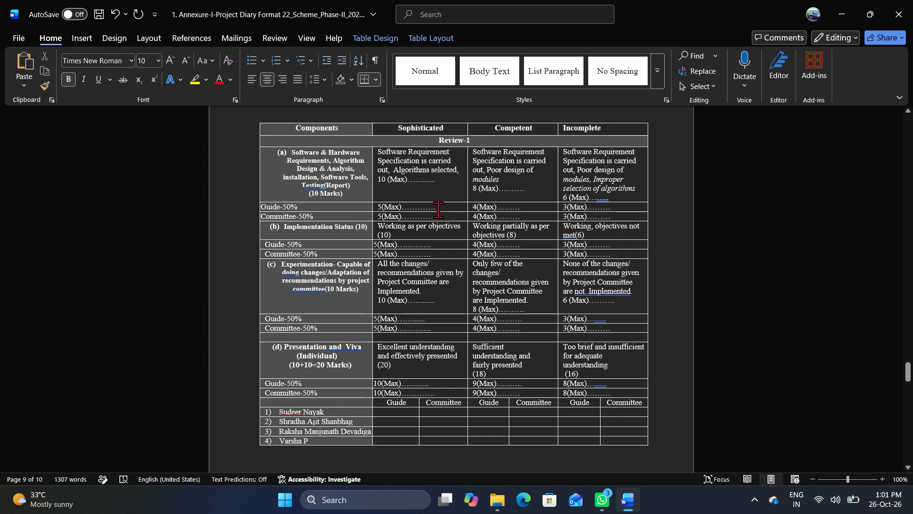
pyautogui.scroll(3, 431, 275)
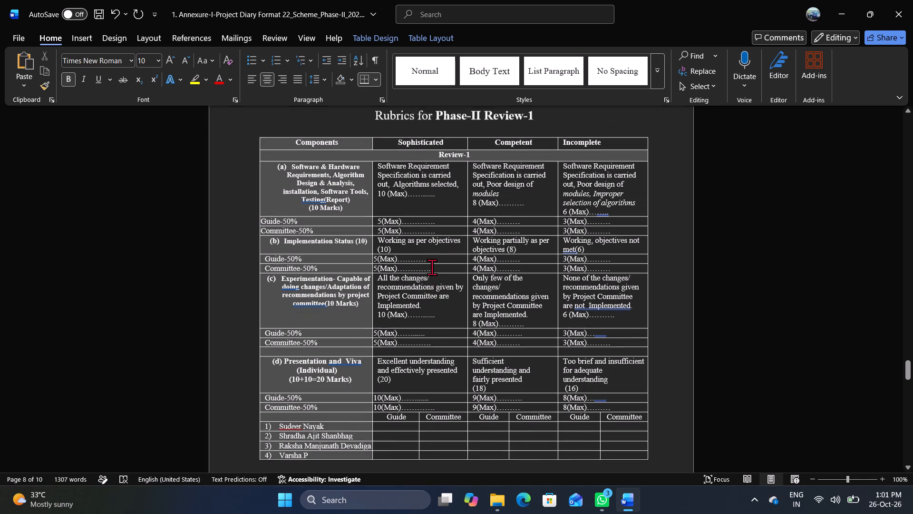
# Look back through the final evaluation report, review evaluations, attendance tables and activity plan up to the cover page.
pyautogui.scroll(11, 433, 258)
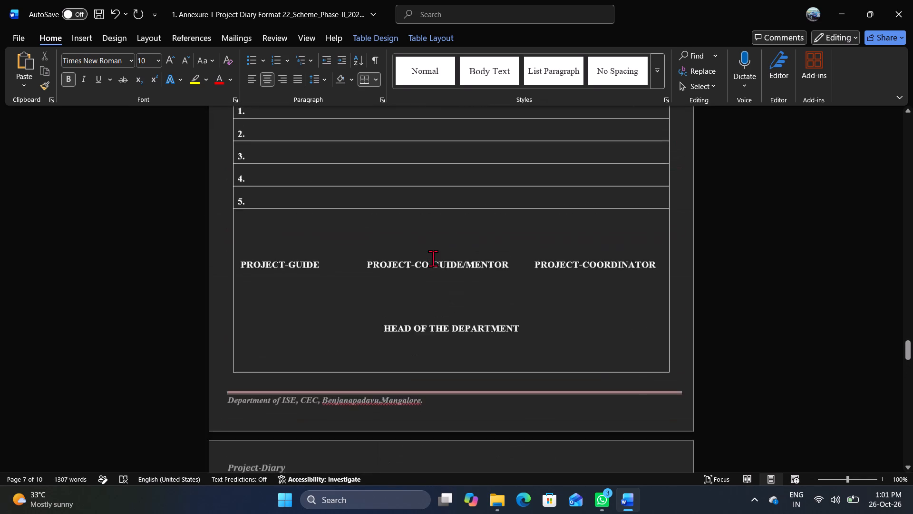
pyautogui.scroll(8, 433, 258)
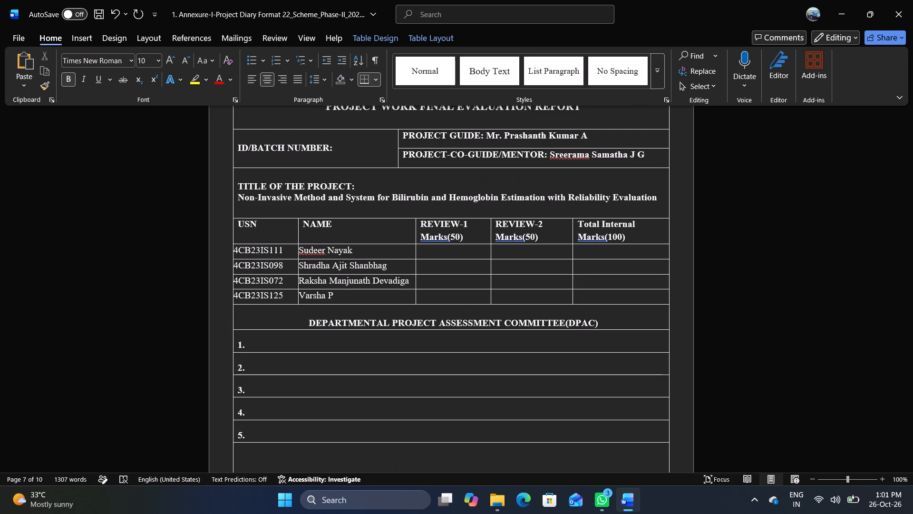
pyautogui.scroll(5, 433, 258)
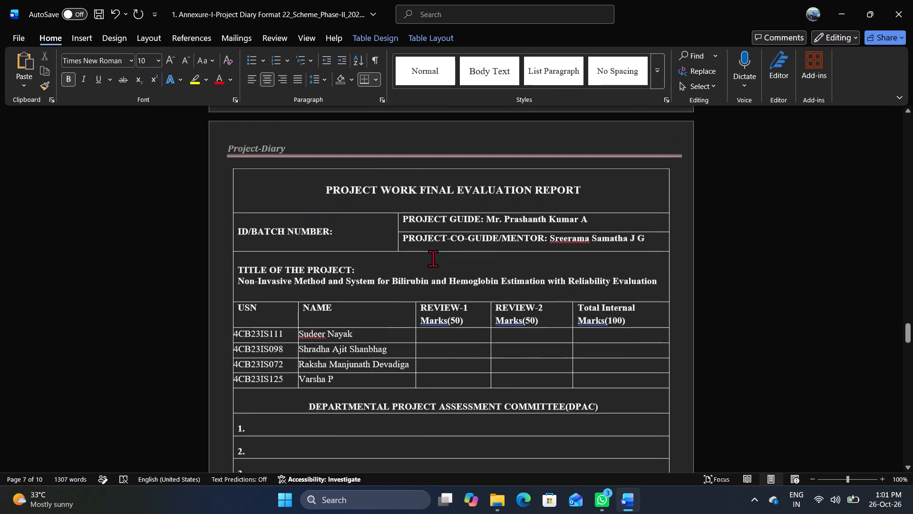
pyautogui.scroll(14, 433, 258)
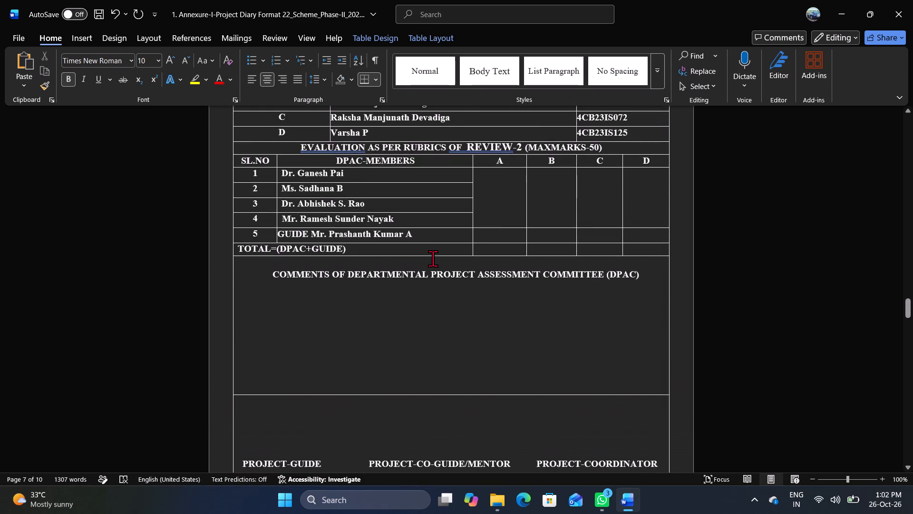
pyautogui.scroll(20, 433, 258)
pyautogui.scroll(18, 433, 258)
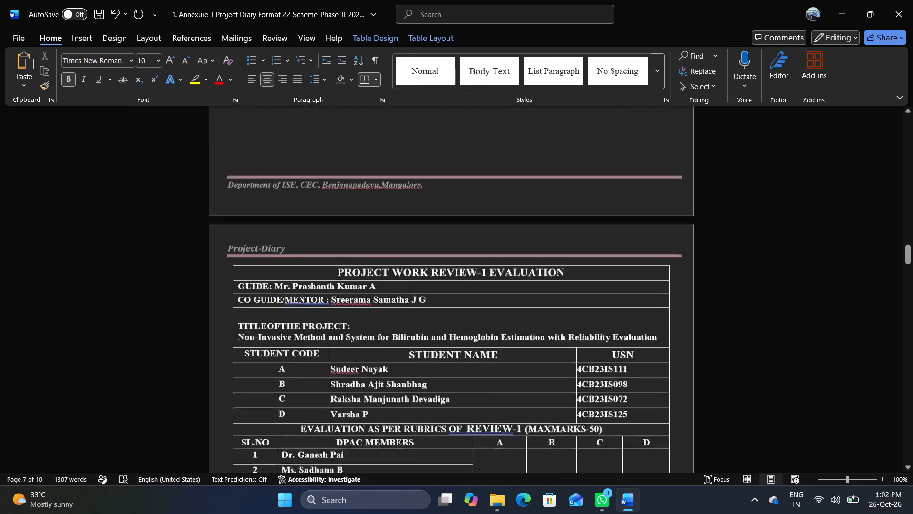
pyautogui.scroll(20, 474, 247)
pyautogui.scroll(20, 474, 247)
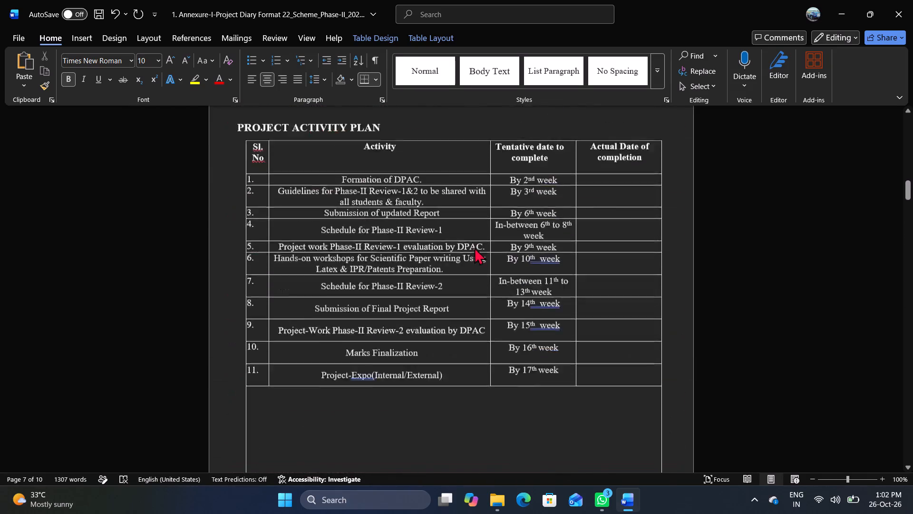
pyautogui.scroll(20, 474, 247)
pyautogui.scroll(14, 474, 247)
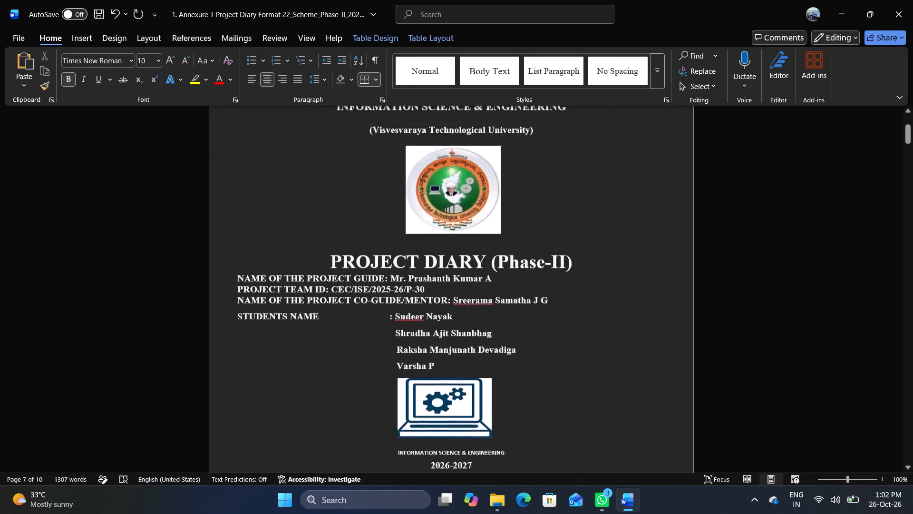
pyautogui.scroll(10, 474, 247)
# Add the missing spaces in the Review-1 evaluation's project title label so it reads "TITLE OF THE PROJECT:".
pyautogui.scroll(-14, 474, 247)
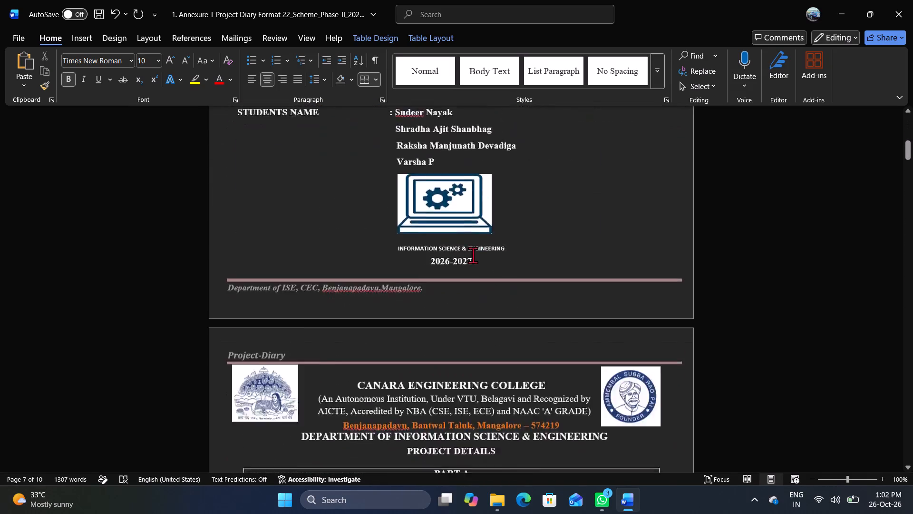
pyautogui.scroll(-20, 473, 255)
pyautogui.scroll(-9, 473, 255)
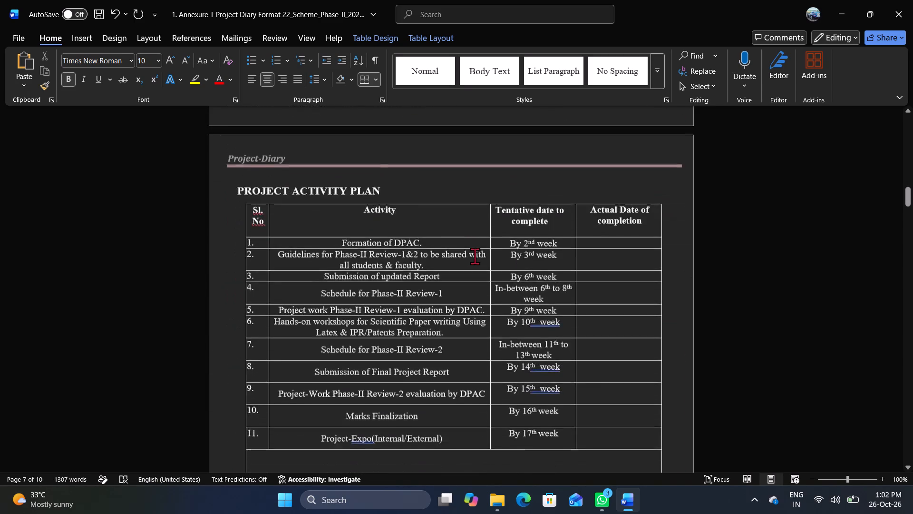
pyautogui.scroll(-17, 475, 256)
pyautogui.scroll(-17, 475, 256)
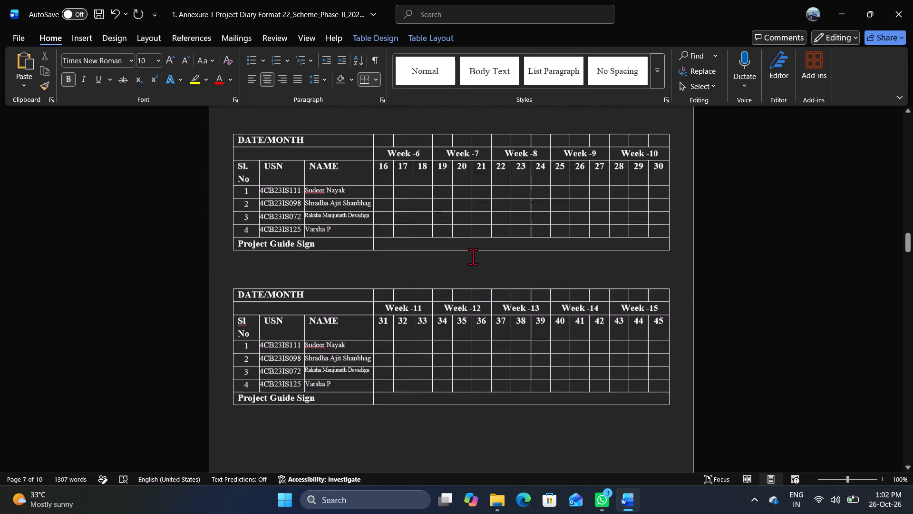
pyautogui.scroll(-13, 473, 257)
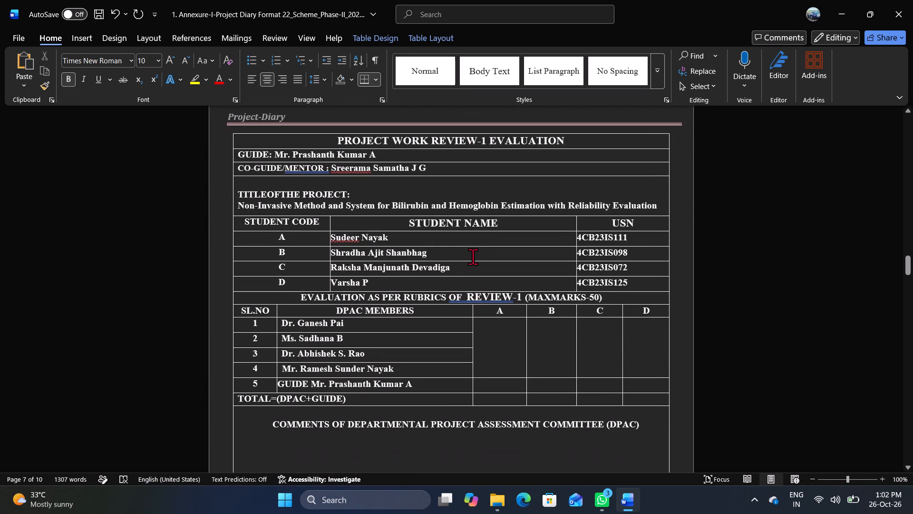
pyautogui.scroll(19, 473, 257)
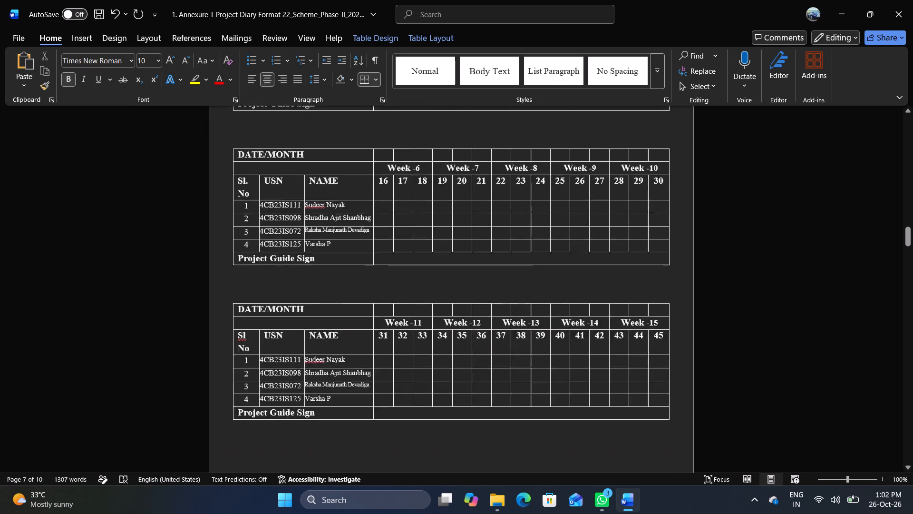
pyautogui.scroll(-19, 473, 257)
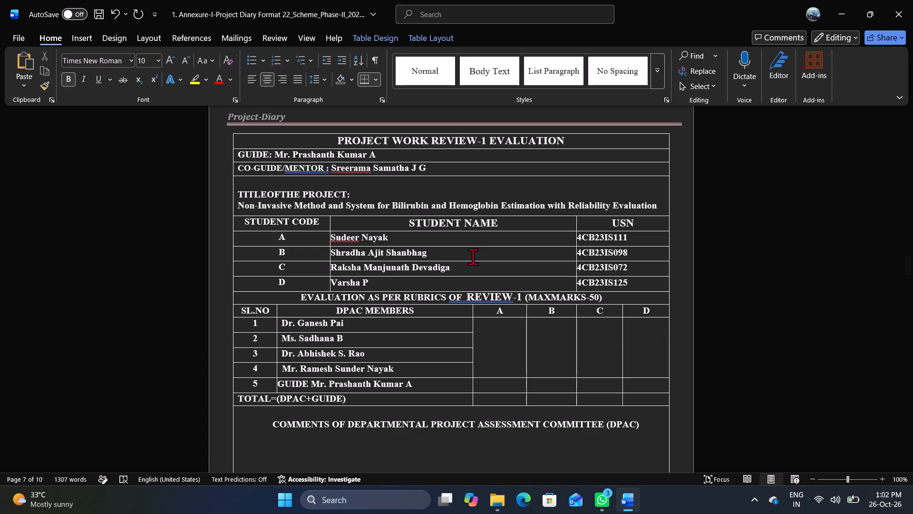
pyautogui.click(269, 193)
pyautogui.press('space')
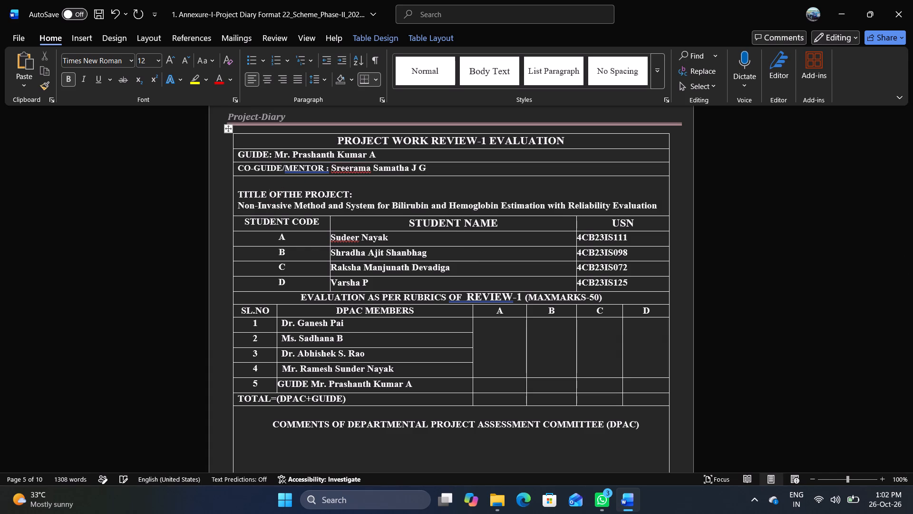
pyautogui.click(282, 195)
pyautogui.press('space')
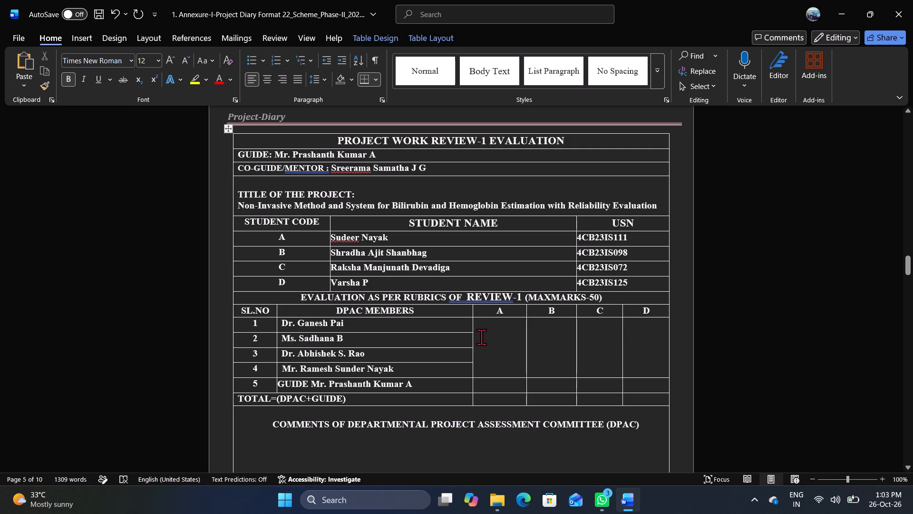
# Indent the guide entry in row 5 of the Review-1 DPAC members table by two spaces to line up with the names above.
pyautogui.scroll(-2, 495, 334)
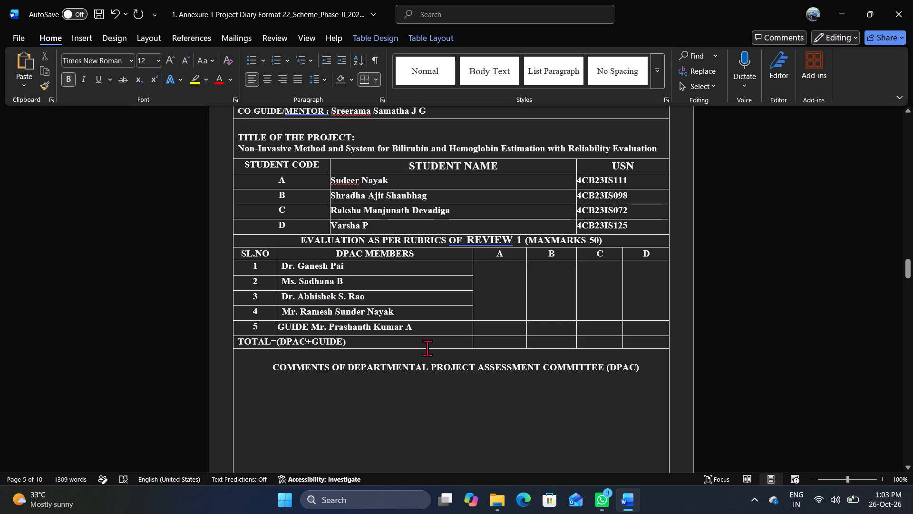
pyautogui.click(365, 254)
pyautogui.click(279, 324)
pyautogui.press('space')
pyautogui.press('space')
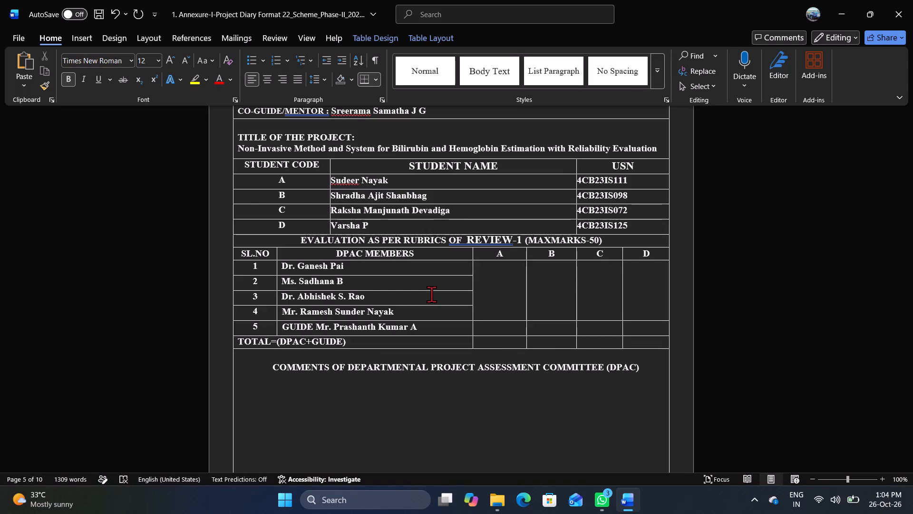
# Review the project details page with its Part B DPAC section, the activity plan, the attendance tables and the Review-1 evaluation's DPAC members table.
pyautogui.scroll(14, 431, 294)
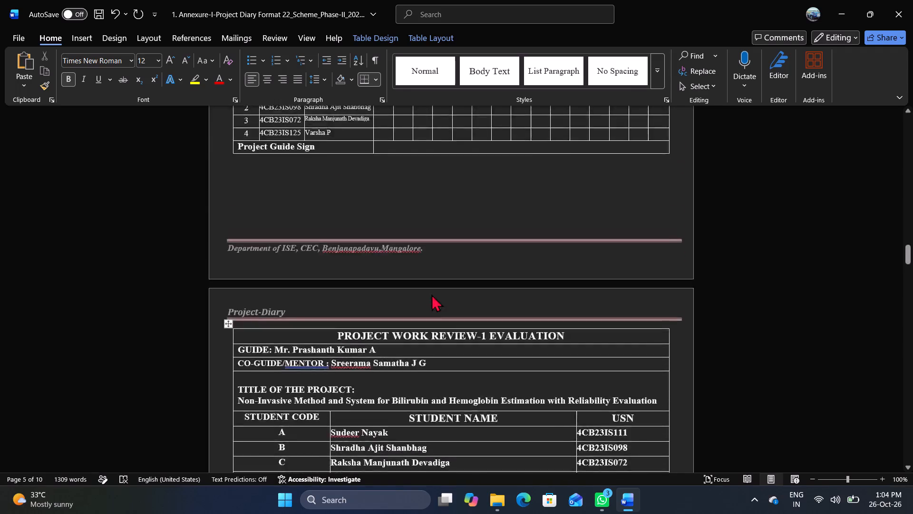
pyautogui.scroll(16, 431, 294)
pyautogui.scroll(16, 431, 294)
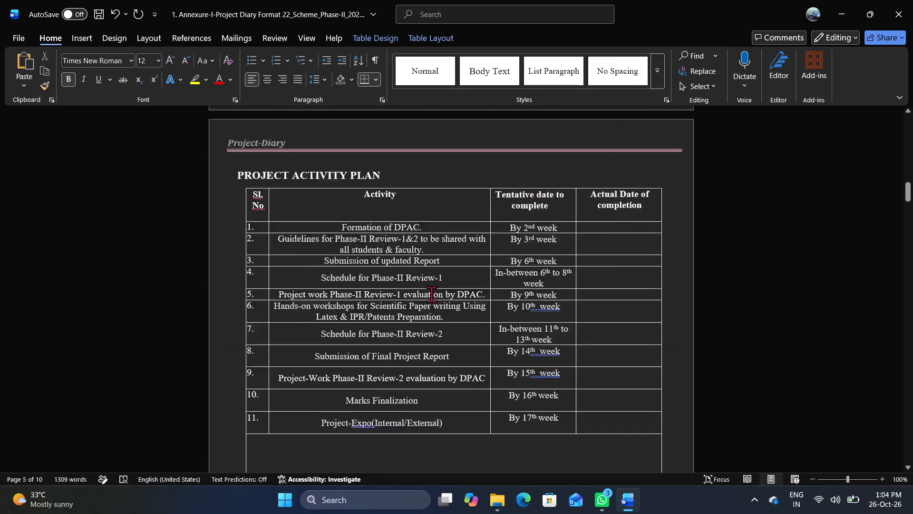
pyautogui.scroll(19, 431, 294)
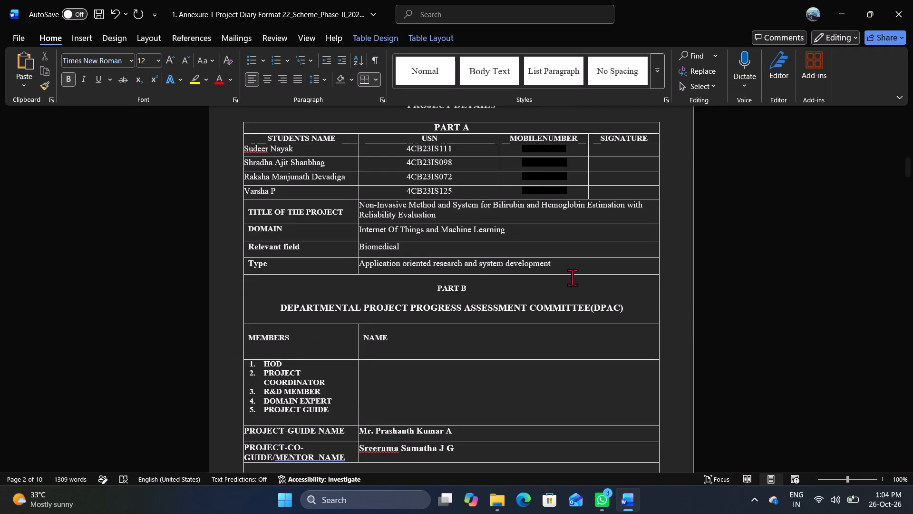
pyautogui.scroll(2, 572, 277)
pyautogui.scroll(-18, 572, 277)
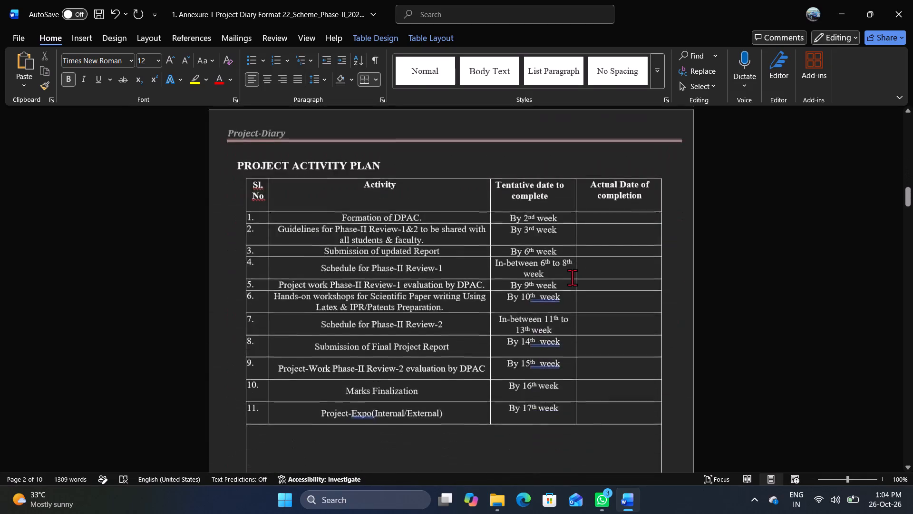
pyautogui.scroll(-20, 572, 277)
pyautogui.scroll(-5, 572, 277)
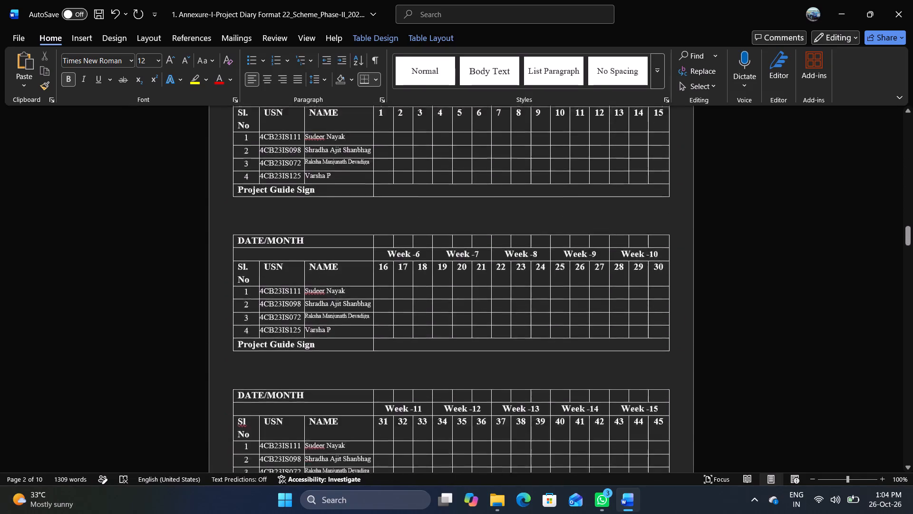
pyautogui.scroll(-18, 572, 277)
pyautogui.scroll(-3, 572, 277)
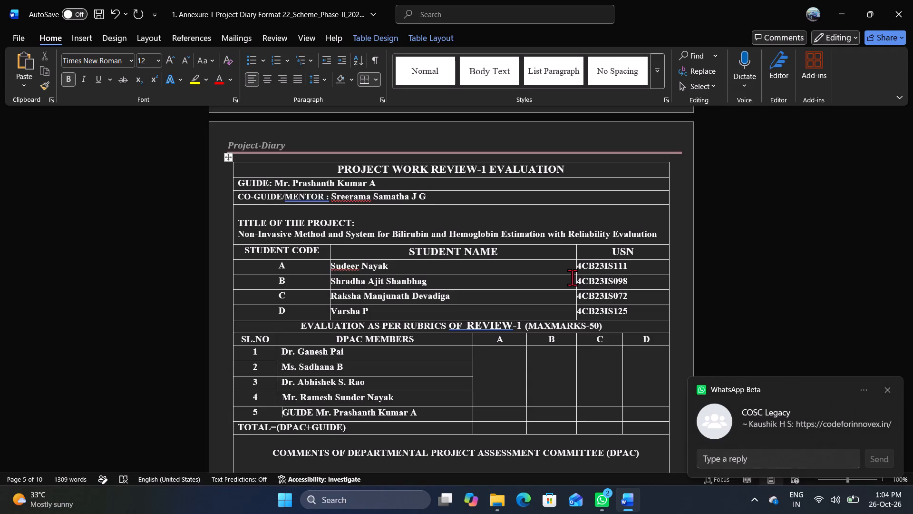
pyautogui.scroll(20, 572, 277)
pyautogui.scroll(3, 572, 277)
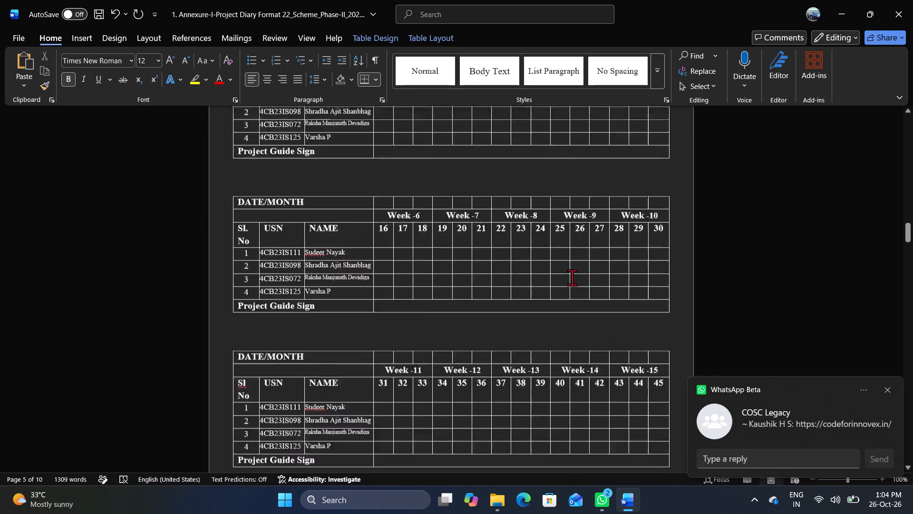
pyautogui.scroll(20, 572, 277)
pyautogui.scroll(17, 572, 277)
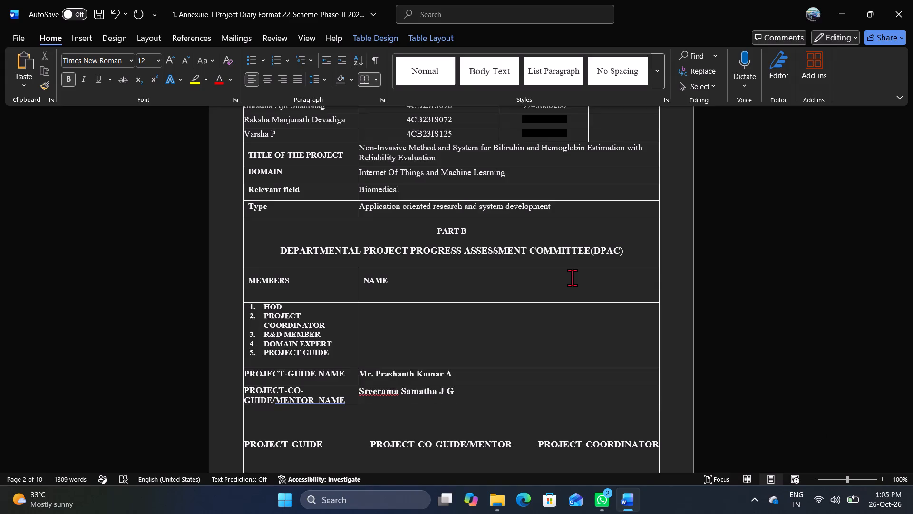
pyautogui.scroll(-9, 572, 277)
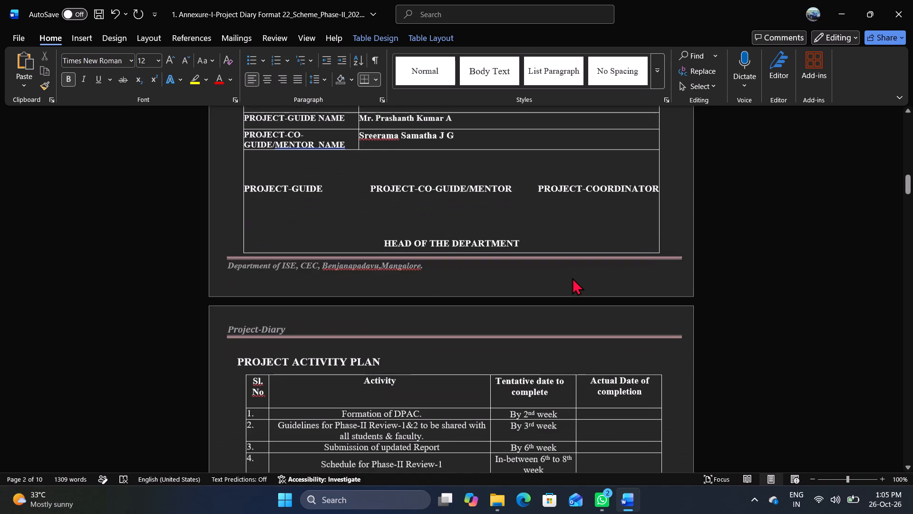
pyautogui.scroll(-4, 572, 277)
pyautogui.scroll(7, 572, 277)
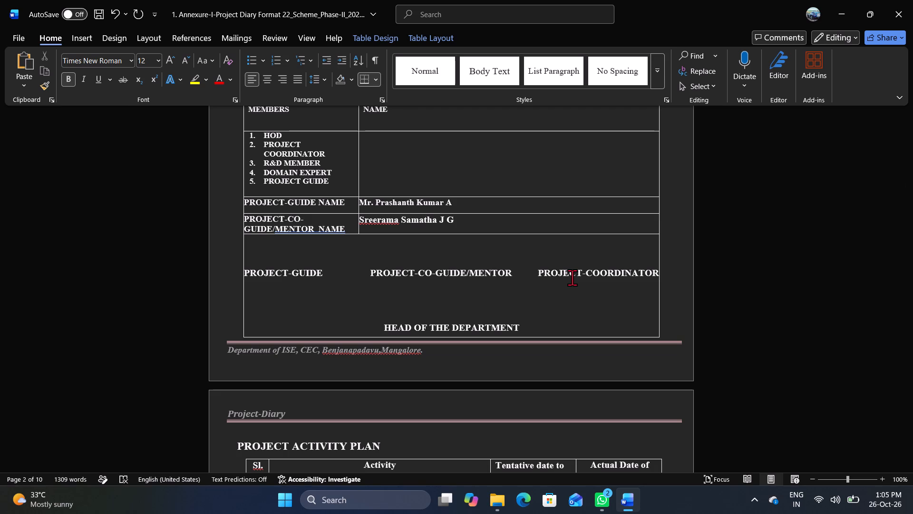
pyautogui.scroll(2, 572, 277)
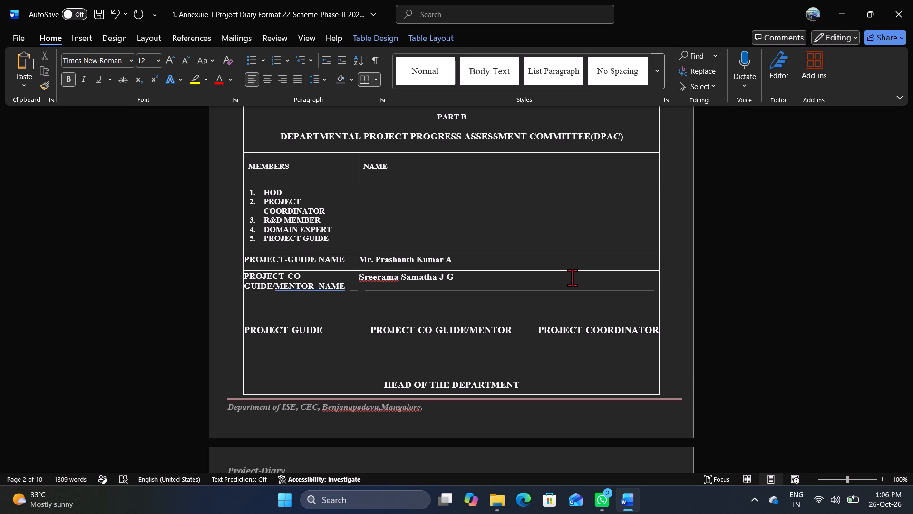
pyautogui.scroll(-10, 562, 282)
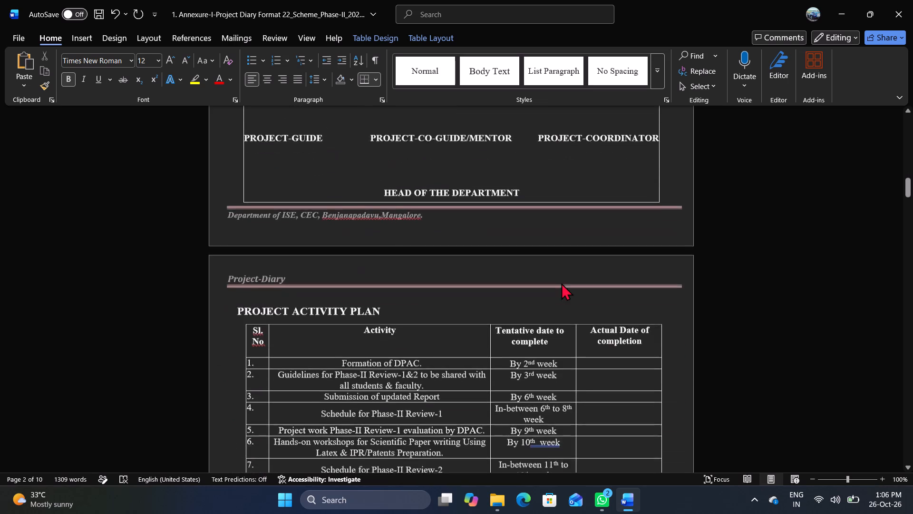
pyautogui.scroll(-20, 561, 283)
pyautogui.scroll(-12, 561, 283)
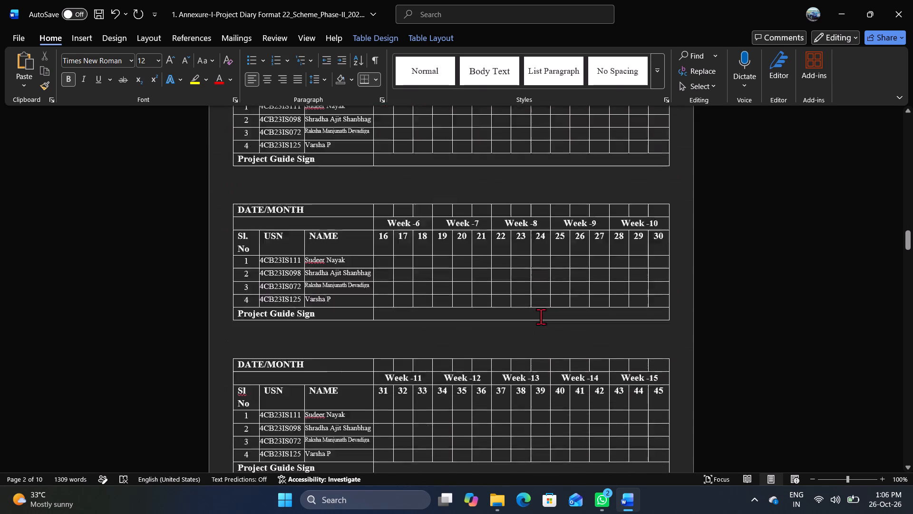
pyautogui.scroll(-13, 541, 316)
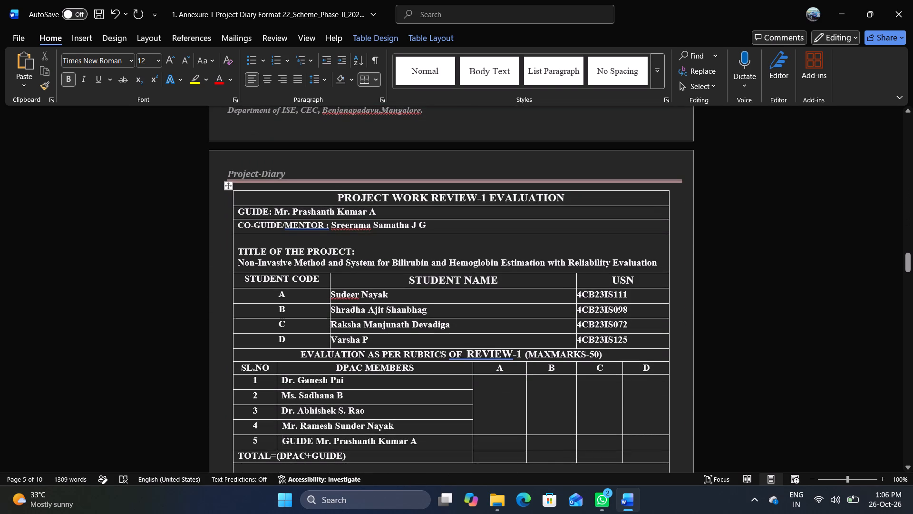
pyautogui.scroll(-7, 541, 316)
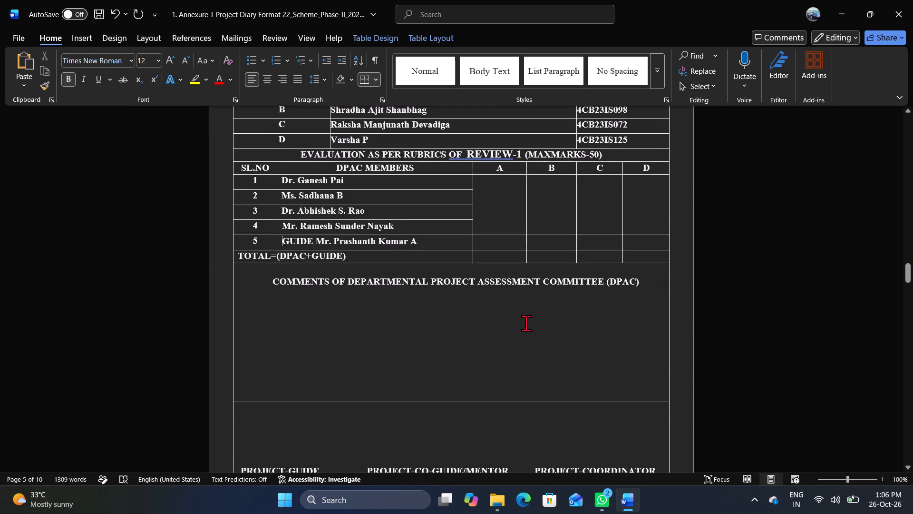
# Compare the Review-1 and Review-2 evaluation pages, and check on through the final evaluation report to the start of the Phase-II Review-1 rubrics.
pyautogui.scroll(-2, 526, 323)
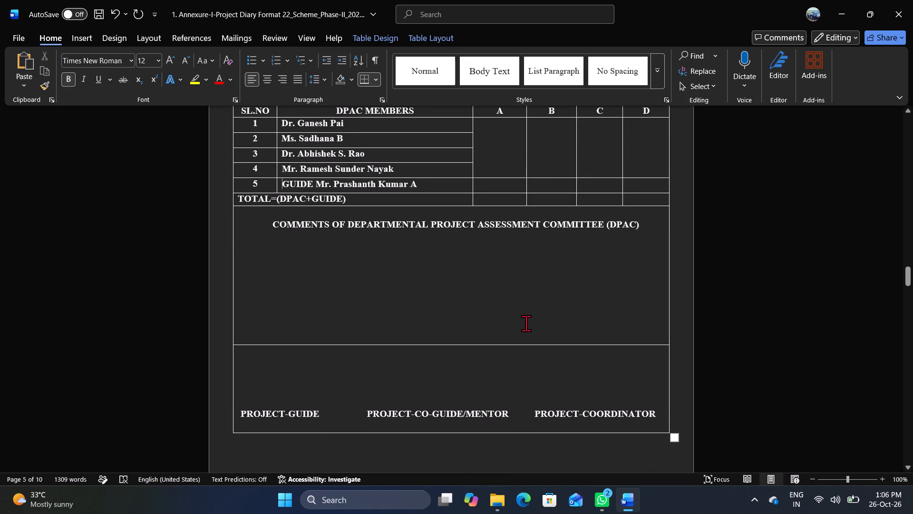
pyautogui.scroll(-9, 526, 323)
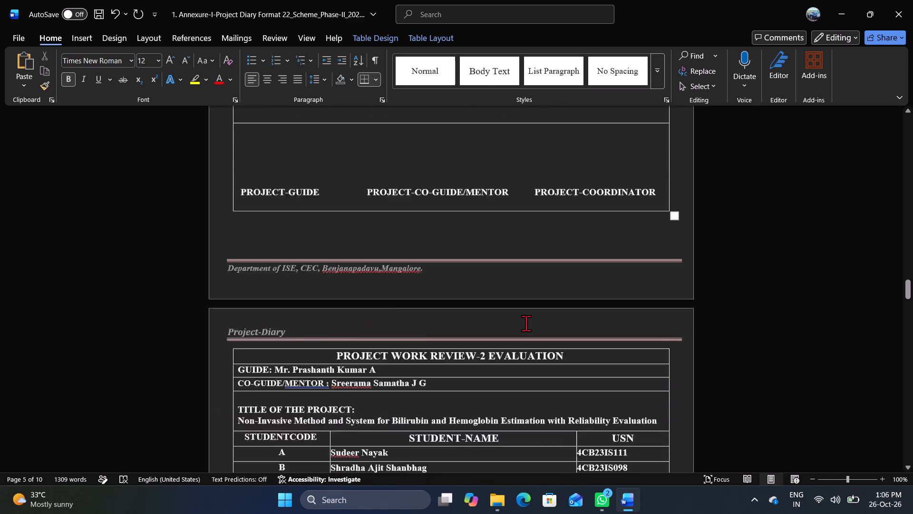
pyautogui.scroll(-4, 526, 323)
pyautogui.scroll(8, 526, 323)
pyautogui.scroll(-8, 526, 323)
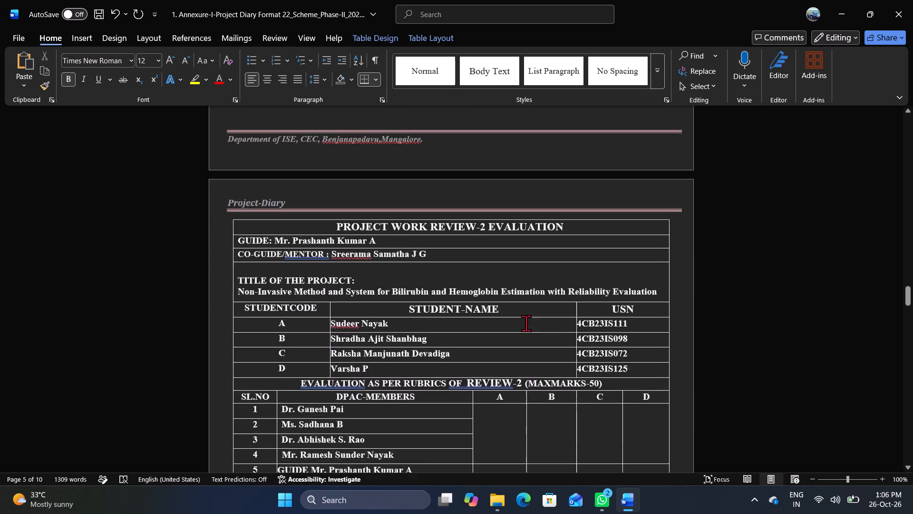
pyautogui.scroll(-4, 526, 323)
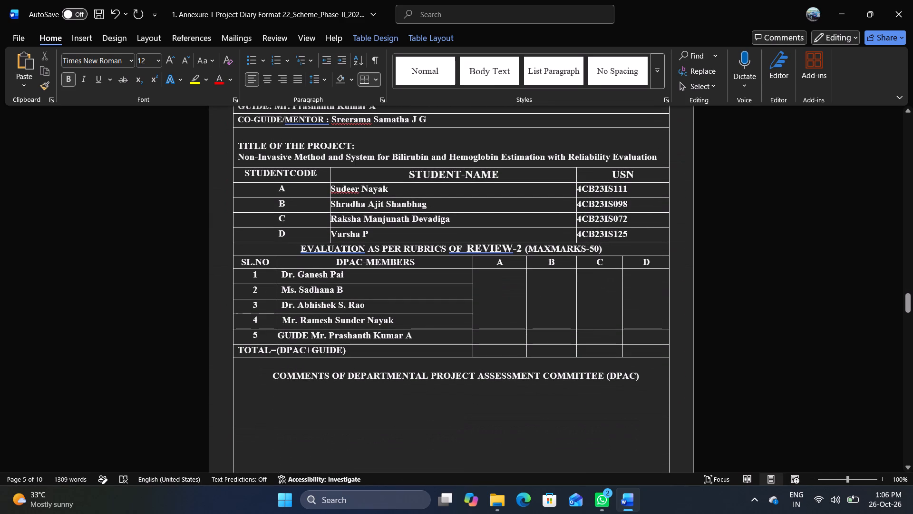
pyautogui.scroll(5, 526, 323)
pyautogui.scroll(19, 526, 323)
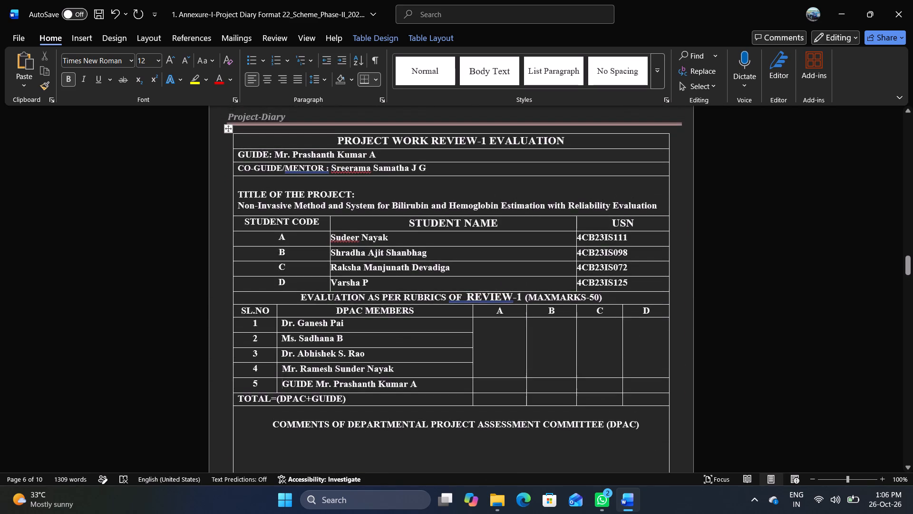
pyautogui.scroll(-20, 526, 323)
pyautogui.scroll(-4, 526, 323)
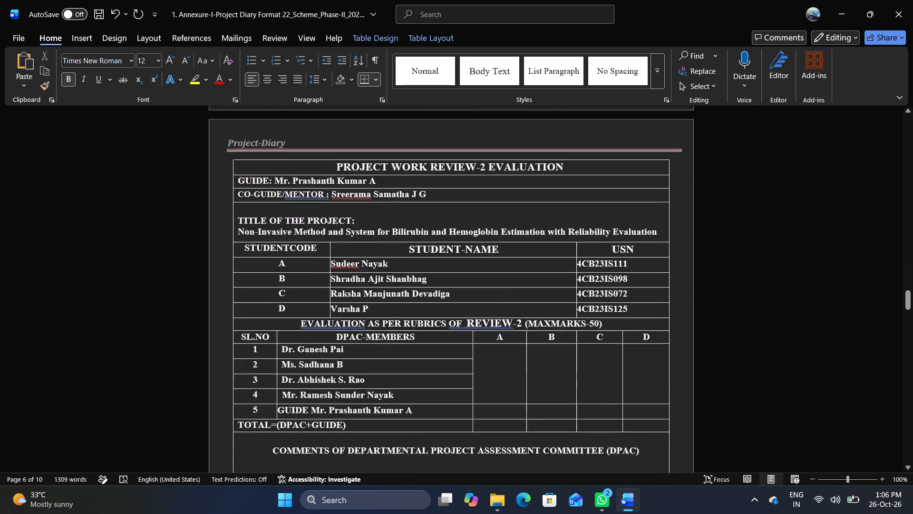
pyautogui.scroll(-17, 526, 323)
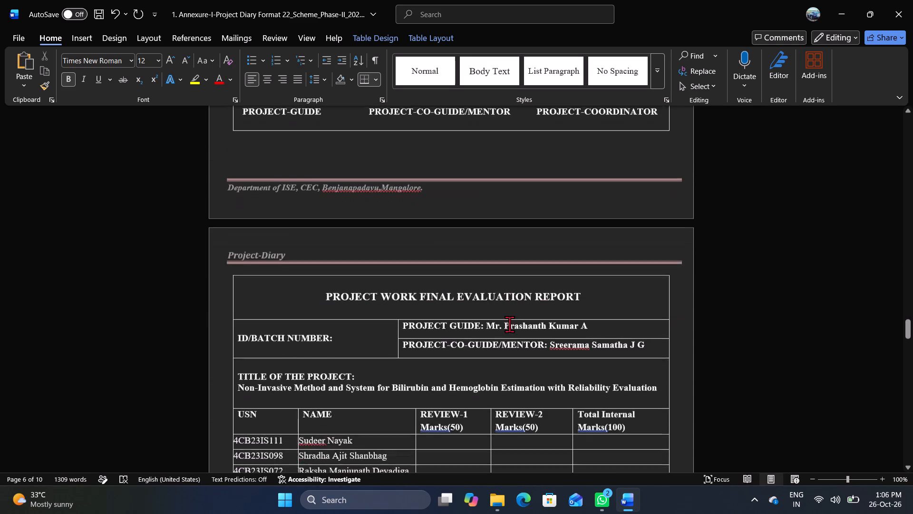
pyautogui.scroll(-16, 509, 324)
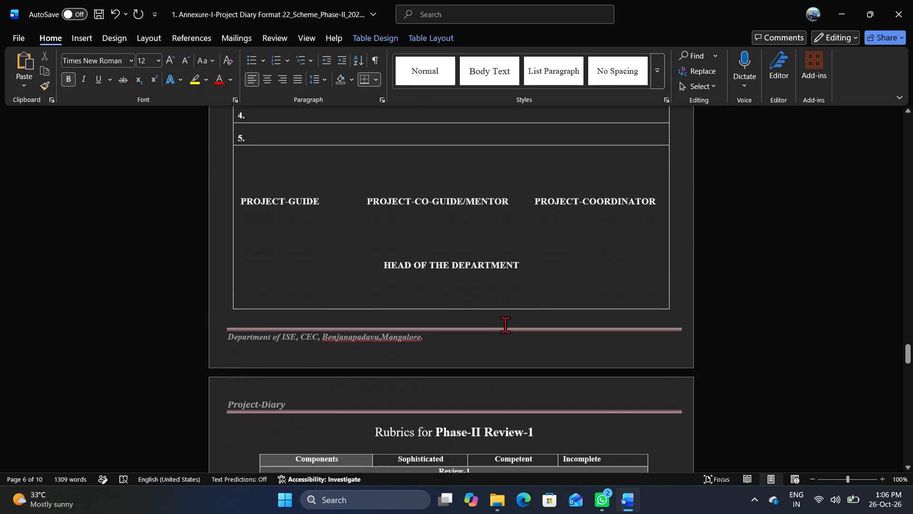
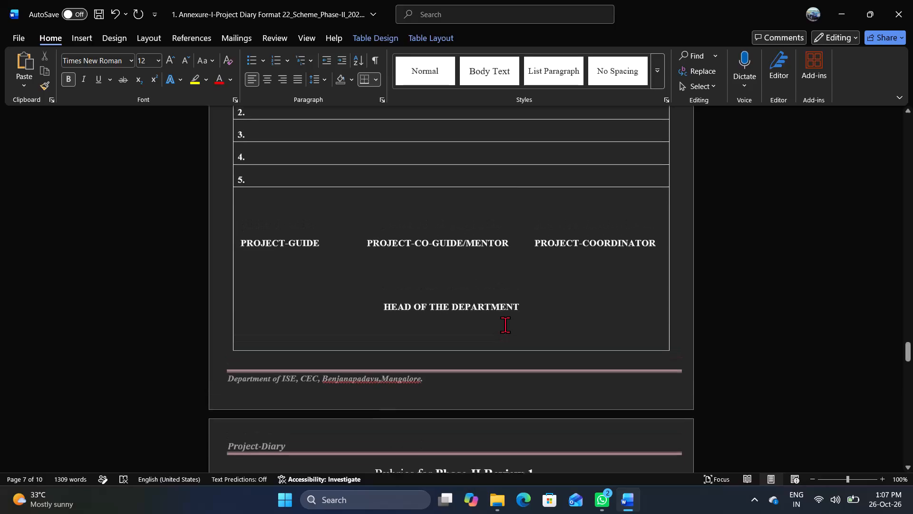
# Recheck the diary from the final evaluation report back to the project details, and forward again through the activity plan and attendance tables.
pyautogui.scroll(6, 505, 325)
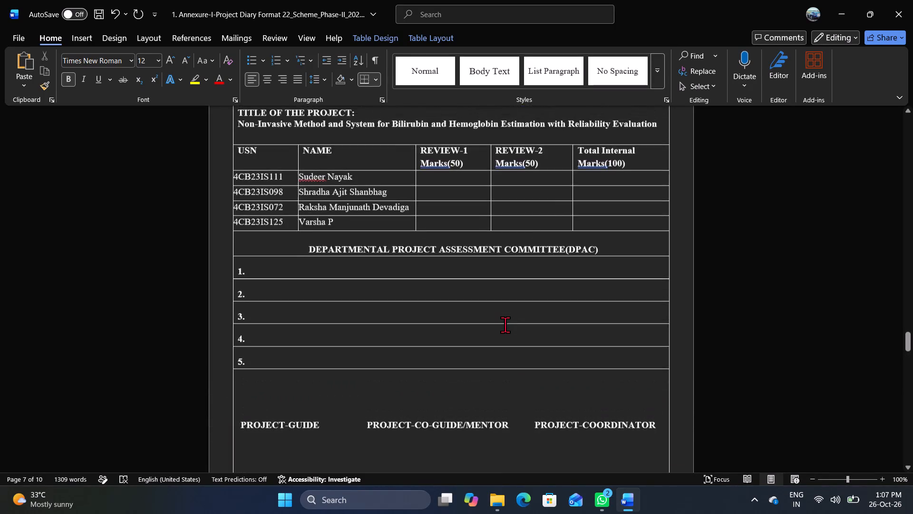
pyautogui.scroll(3, 505, 325)
pyautogui.scroll(20, 501, 325)
pyautogui.scroll(5, 501, 325)
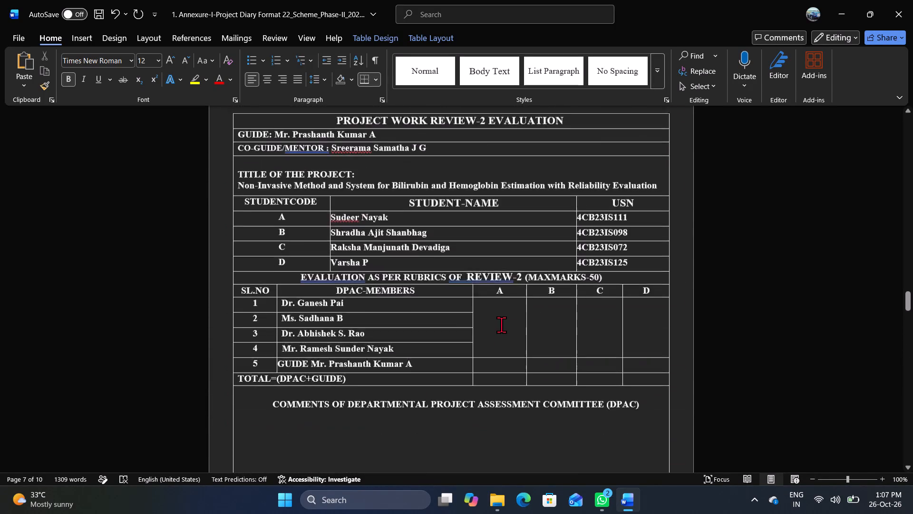
pyautogui.scroll(19, 501, 325)
pyautogui.scroll(4, 501, 325)
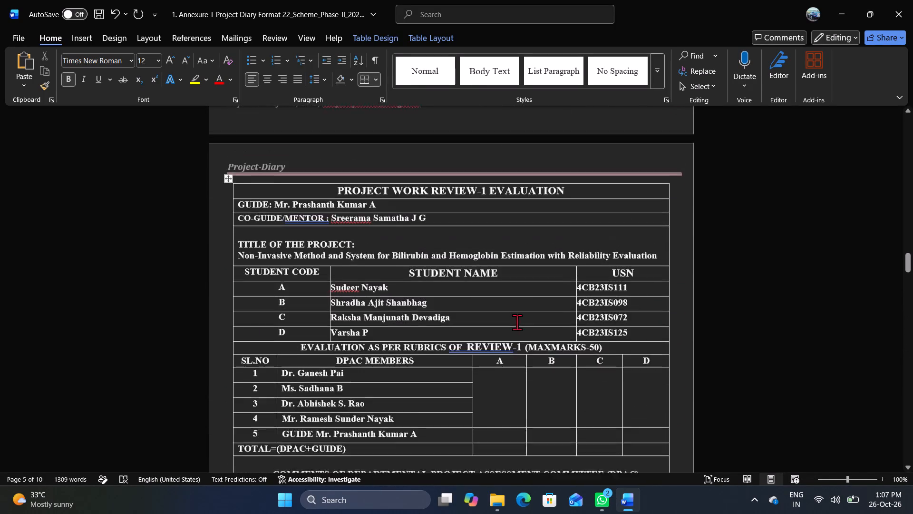
pyautogui.scroll(20, 517, 322)
pyautogui.scroll(2, 517, 322)
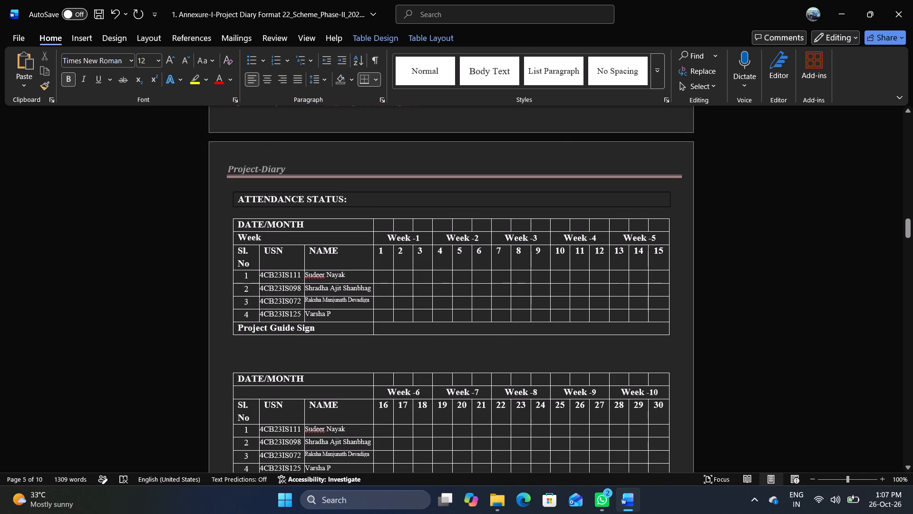
pyautogui.scroll(3, 517, 322)
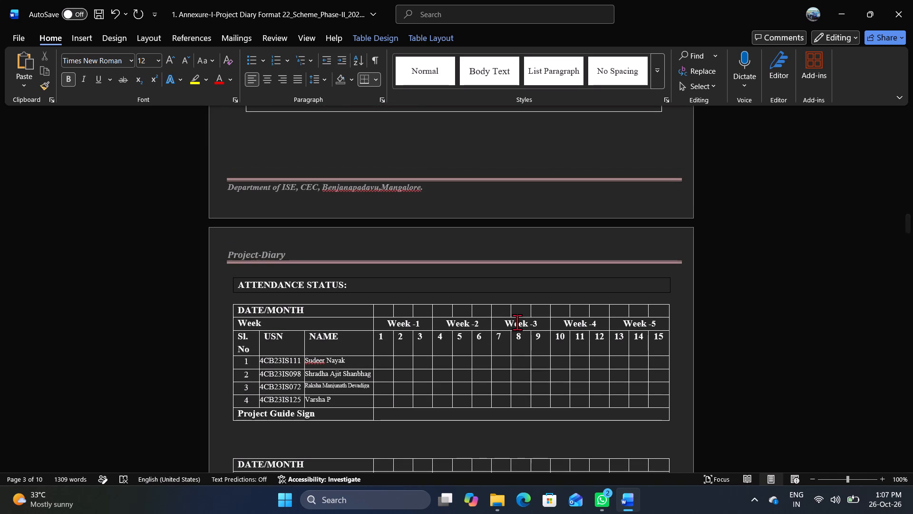
pyautogui.scroll(2, 517, 322)
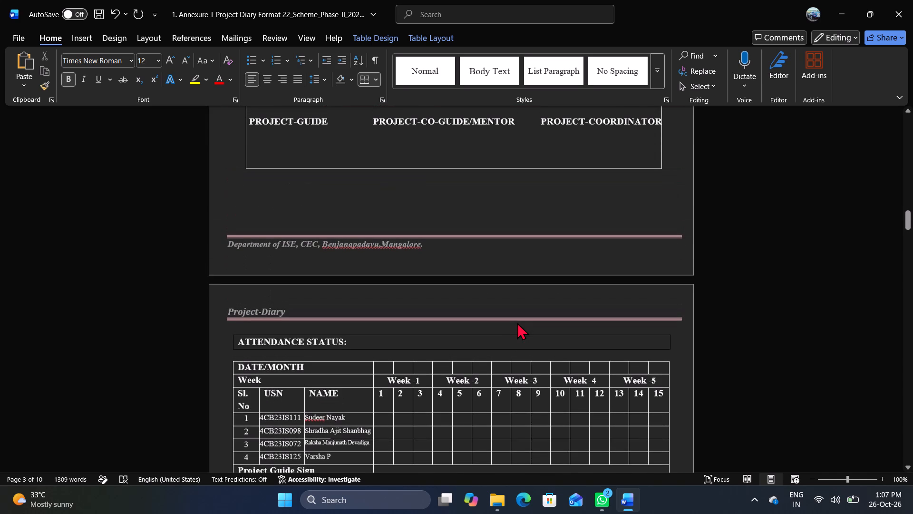
pyautogui.scroll(2, 517, 322)
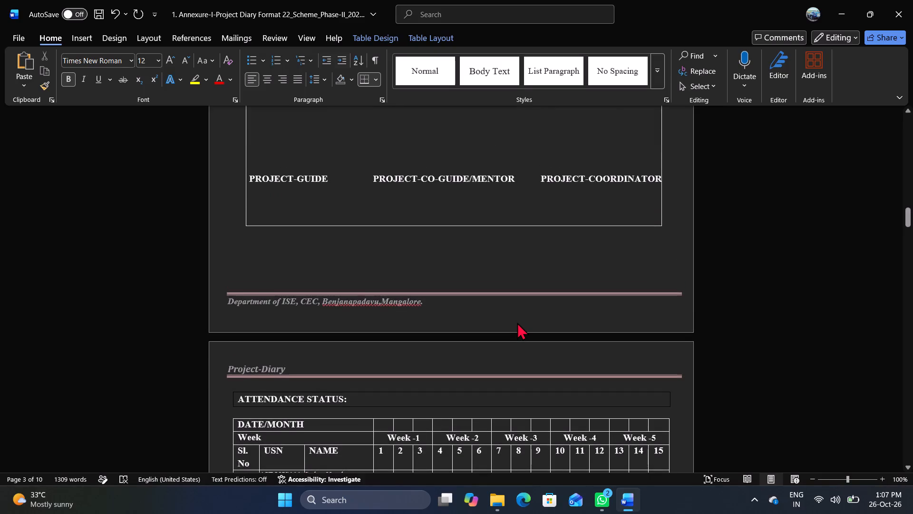
pyautogui.scroll(12, 517, 322)
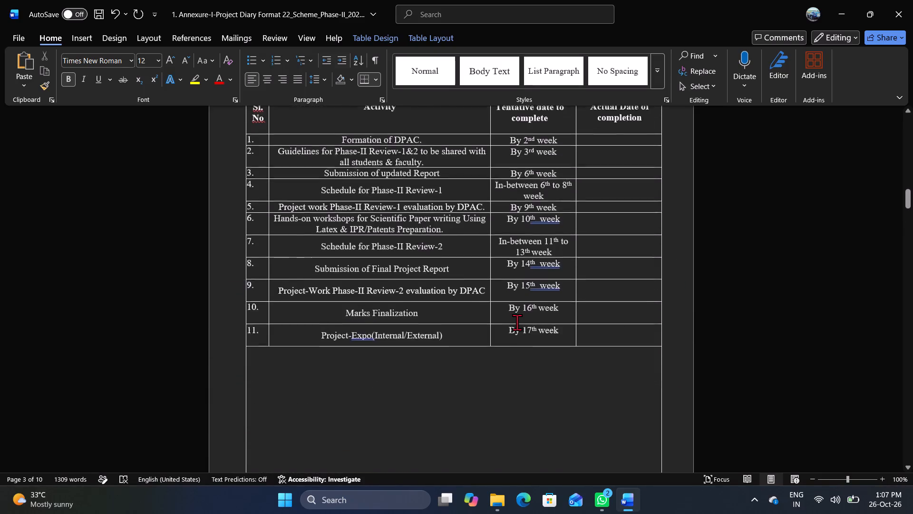
pyautogui.scroll(20, 517, 322)
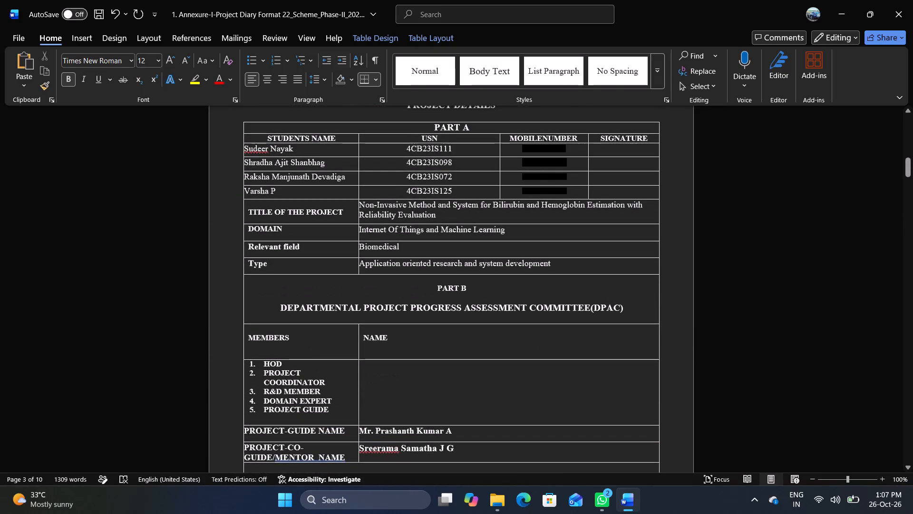
pyautogui.scroll(-2, 547, 315)
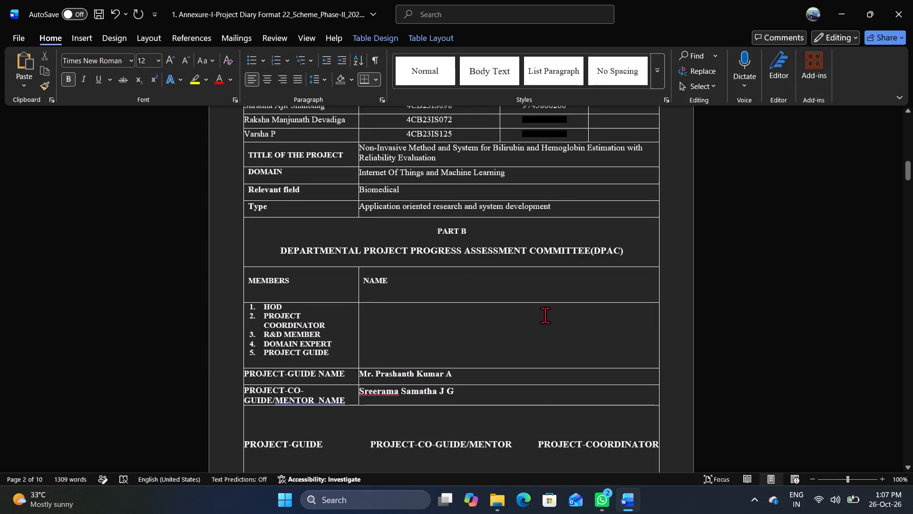
pyautogui.scroll(3, 545, 315)
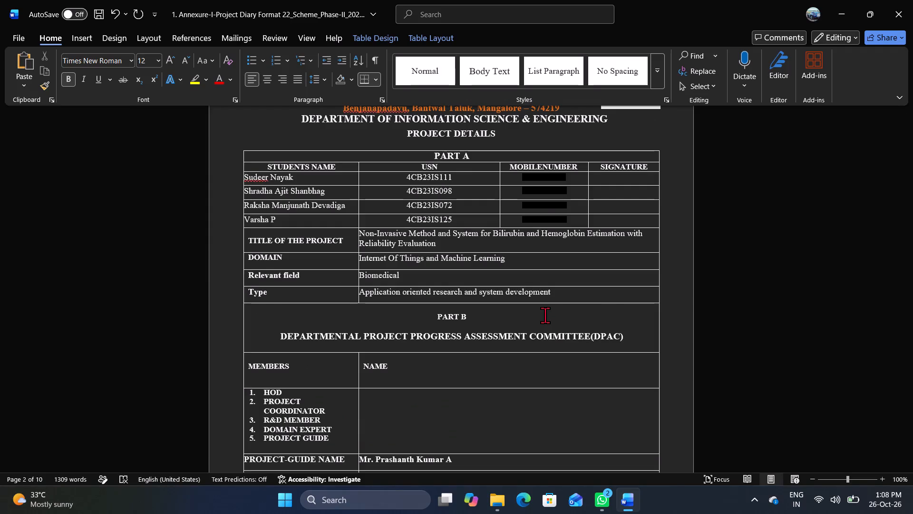
pyautogui.scroll(3, 545, 315)
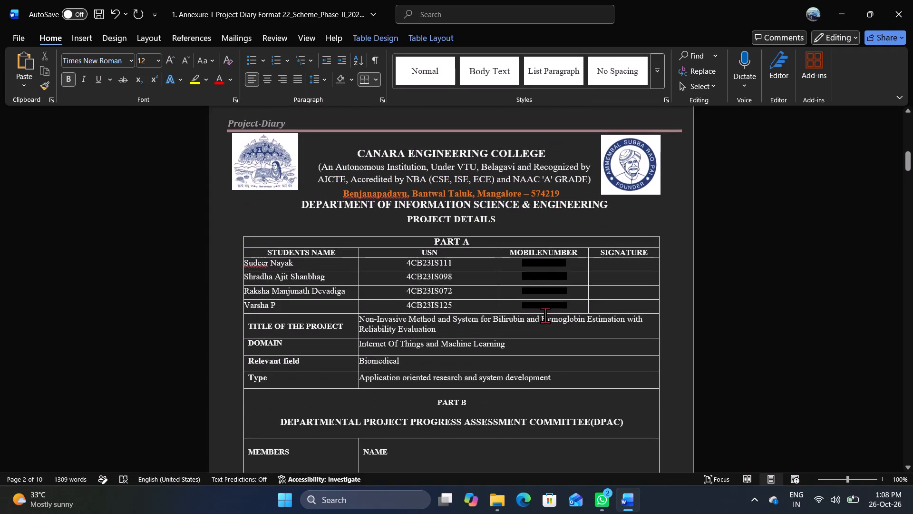
pyautogui.scroll(-13, 545, 315)
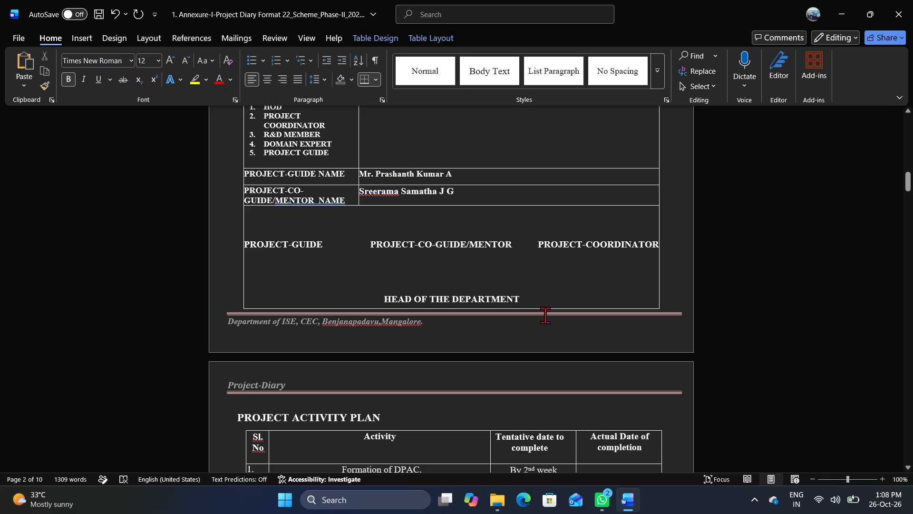
pyautogui.scroll(-12, 545, 315)
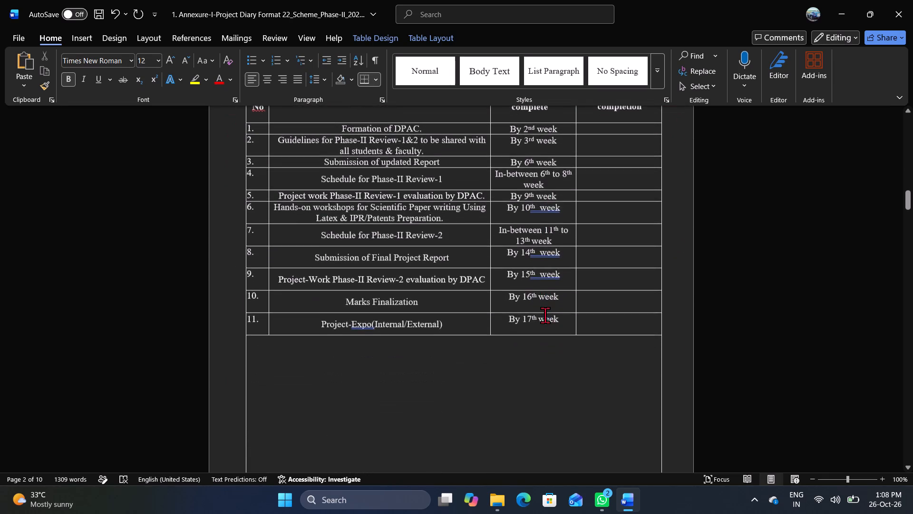
pyautogui.scroll(-20, 545, 315)
pyautogui.scroll(-1, 545, 315)
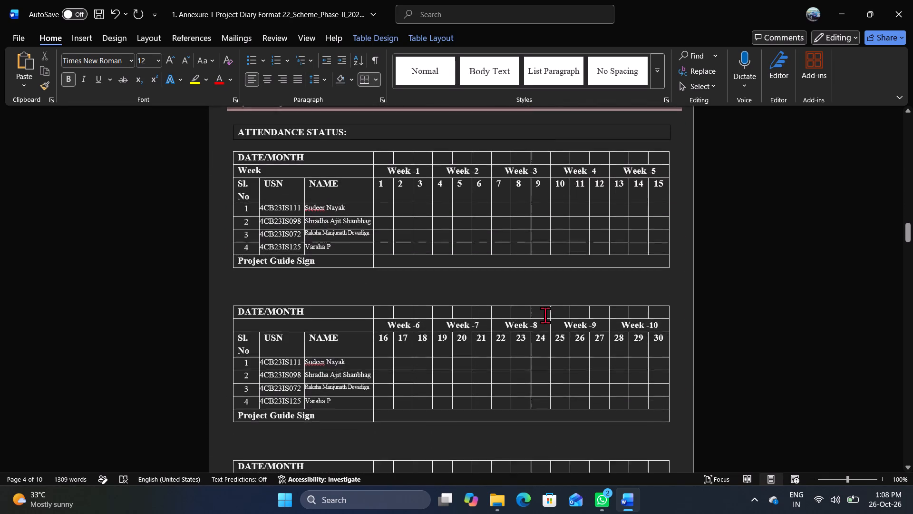
pyautogui.scroll(-16, 545, 315)
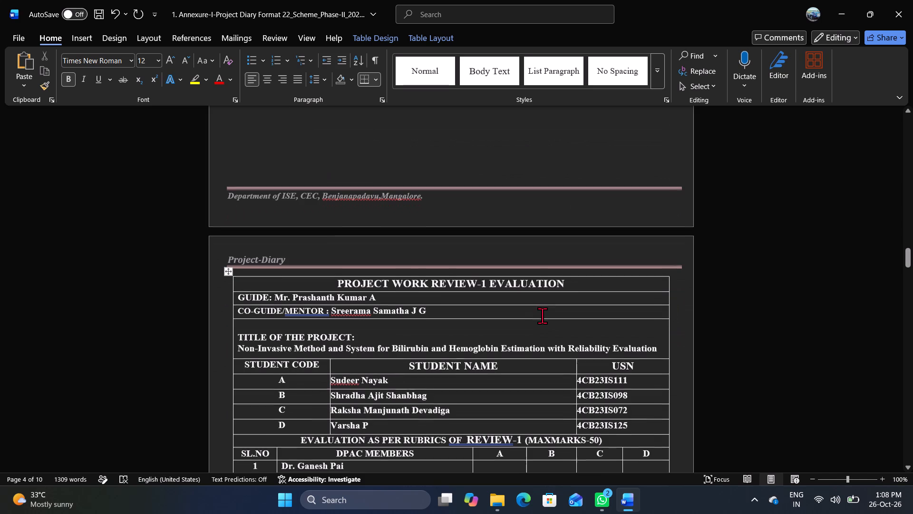
# Add the missing space after the comma in the page footer so it reads "Benjanapadavu, Mangalore.", and return to the document body.
pyautogui.click(391, 197)
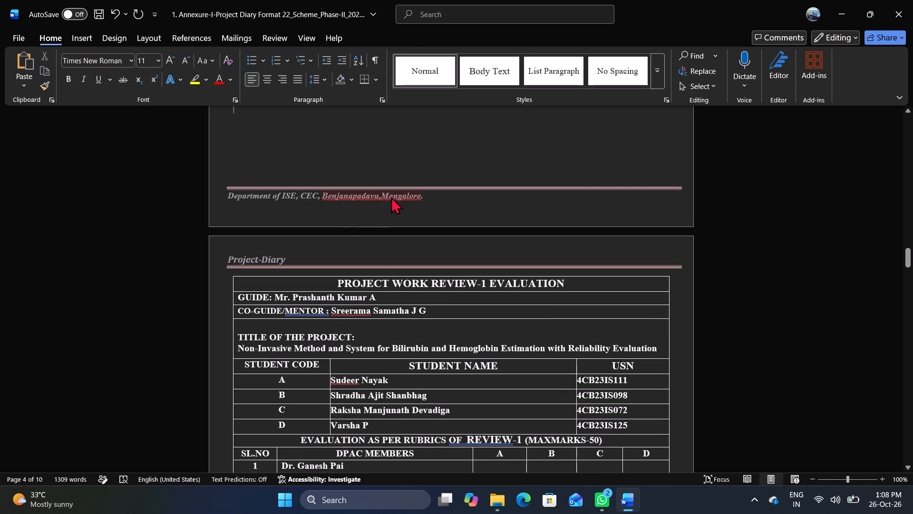
pyautogui.click(391, 194)
pyautogui.click(391, 194)
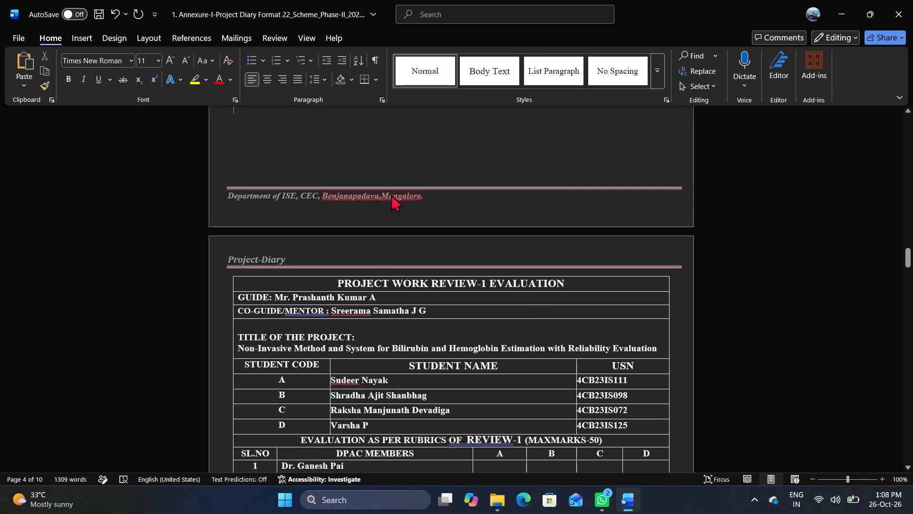
pyautogui.doubleClick(391, 194)
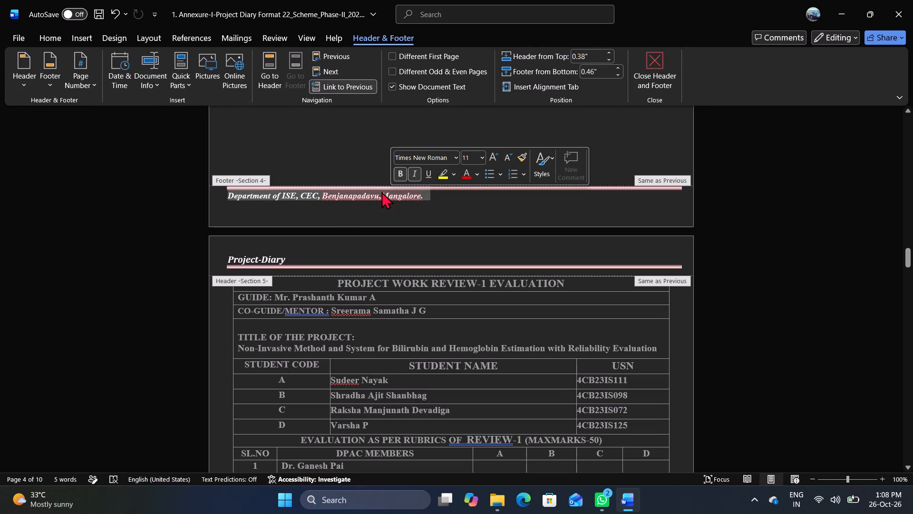
pyautogui.click(381, 191)
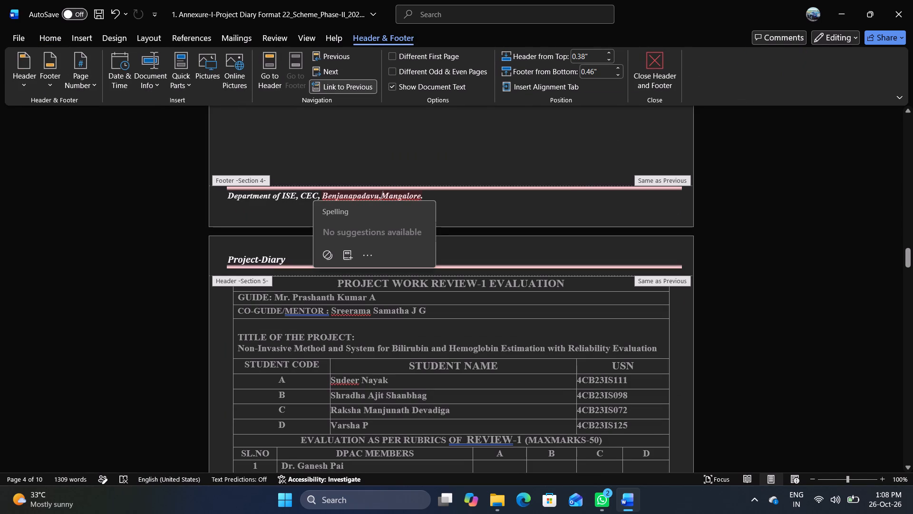
pyautogui.click(382, 196)
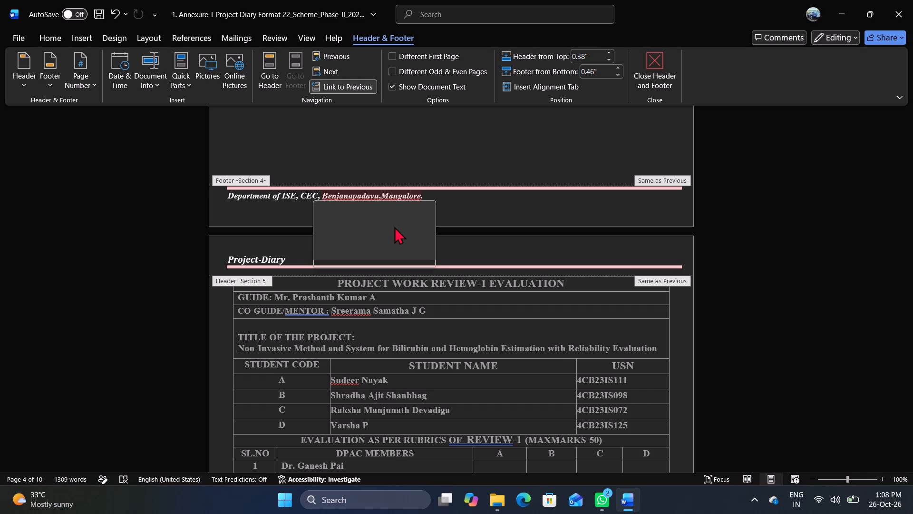
pyautogui.press('space')
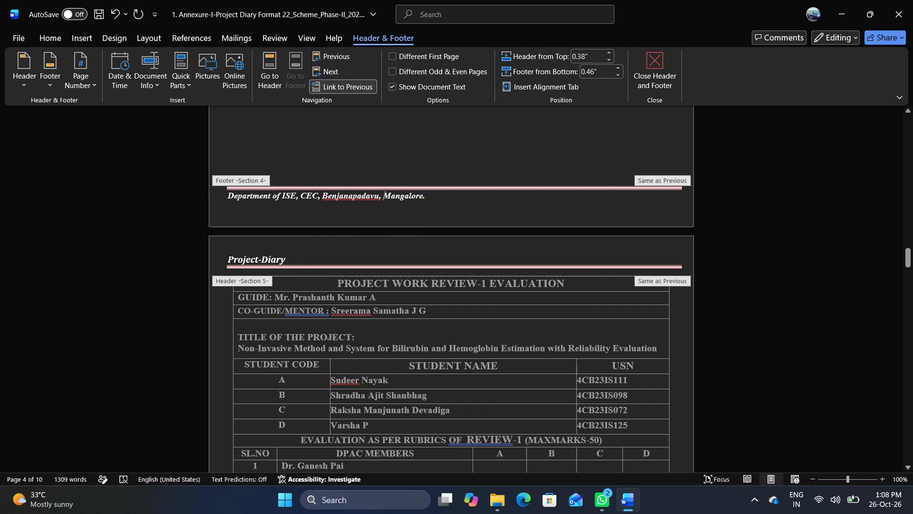
pyautogui.click(363, 196)
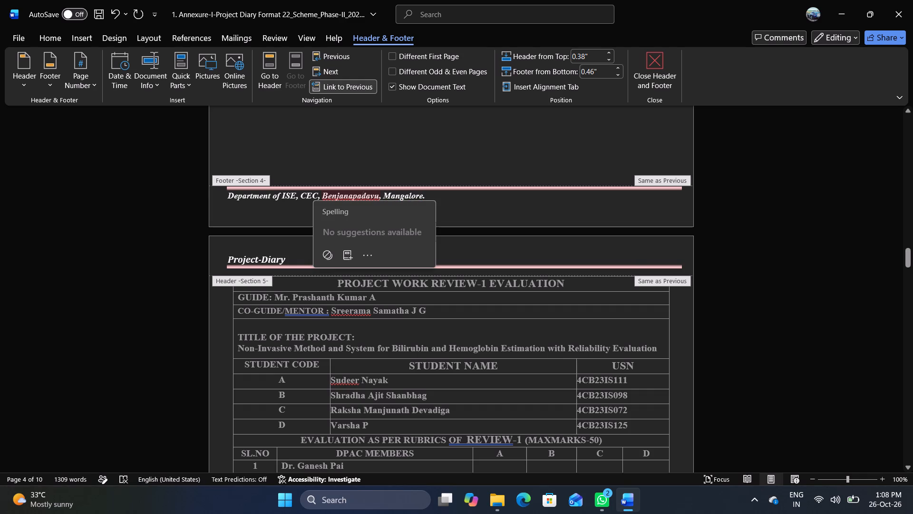
pyautogui.click(411, 194)
pyautogui.click(413, 195)
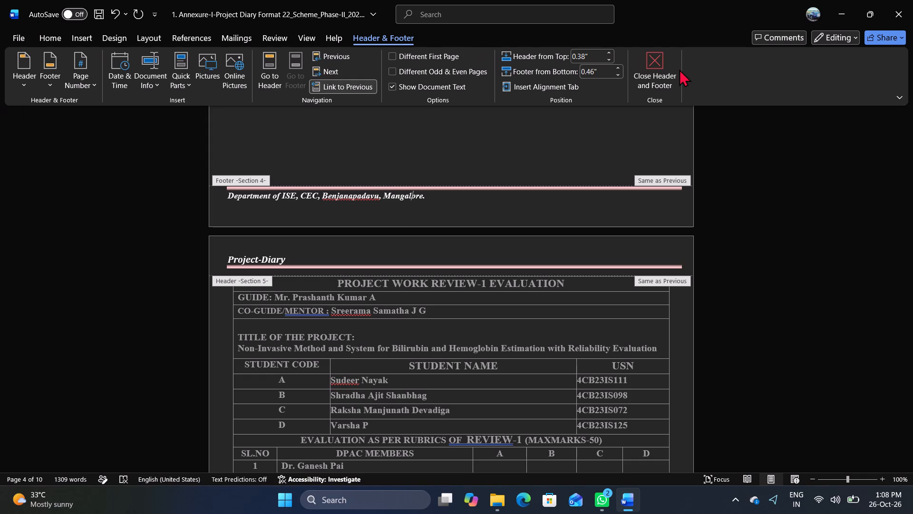
pyautogui.click(654, 65)
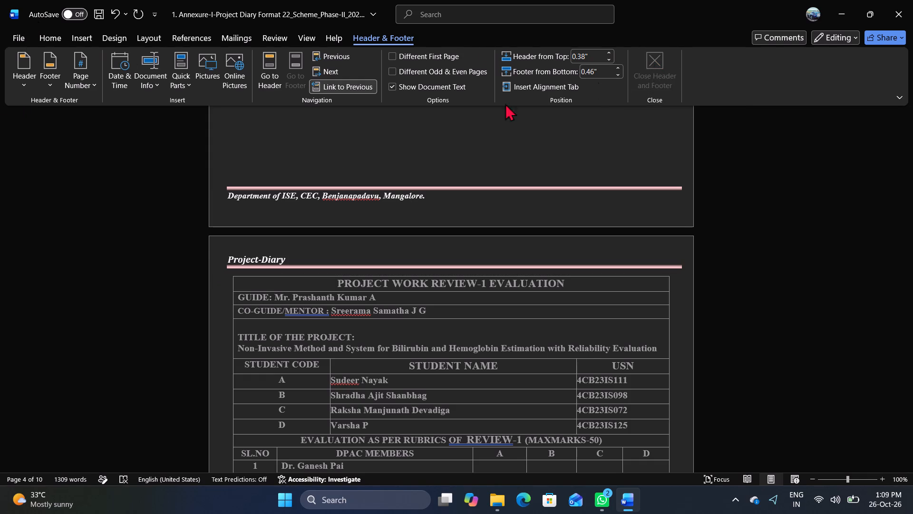
# Indent the guide entry in row 5 of the Review-2 DPAC members table by two spaces to line up with the names above.
pyautogui.scroll(-9, 458, 183)
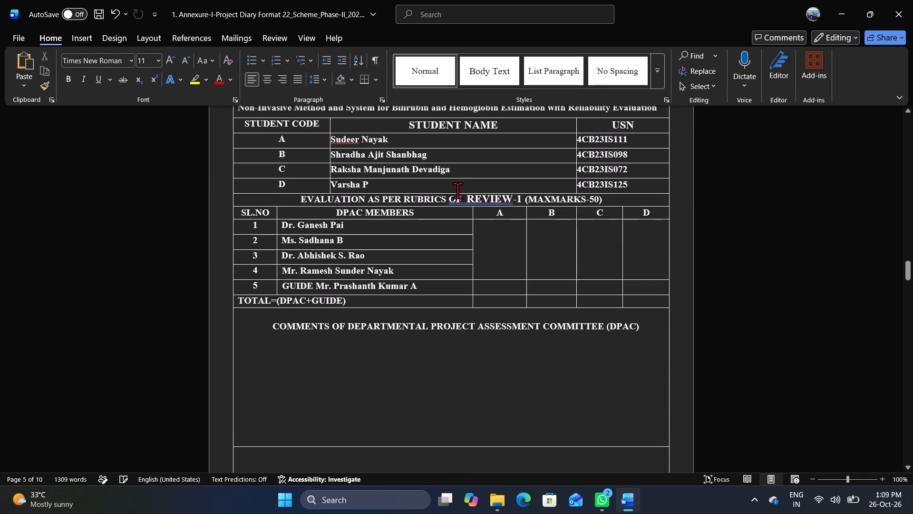
pyautogui.scroll(-17, 457, 190)
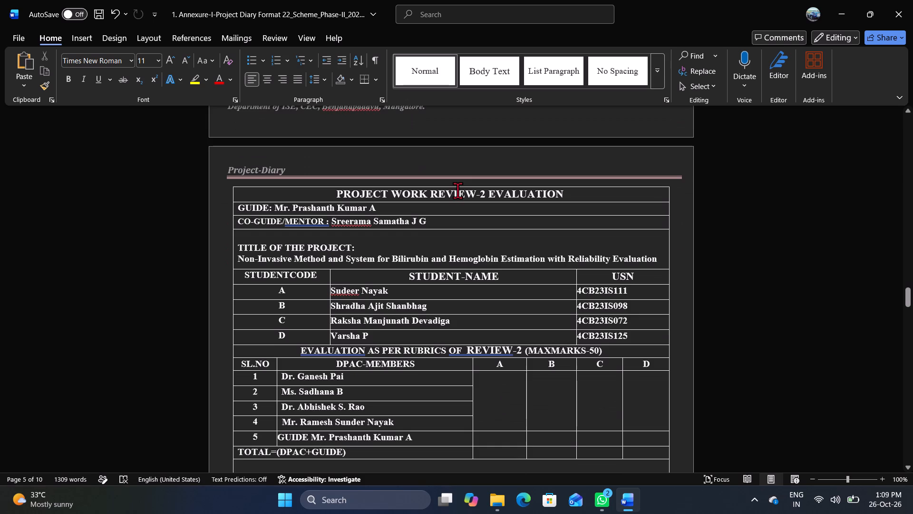
pyautogui.scroll(-10, 457, 190)
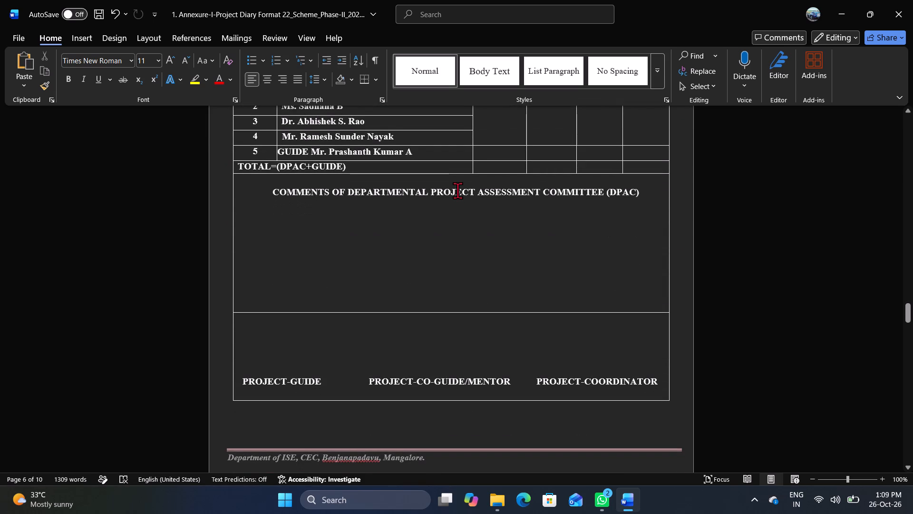
pyautogui.scroll(3, 457, 190)
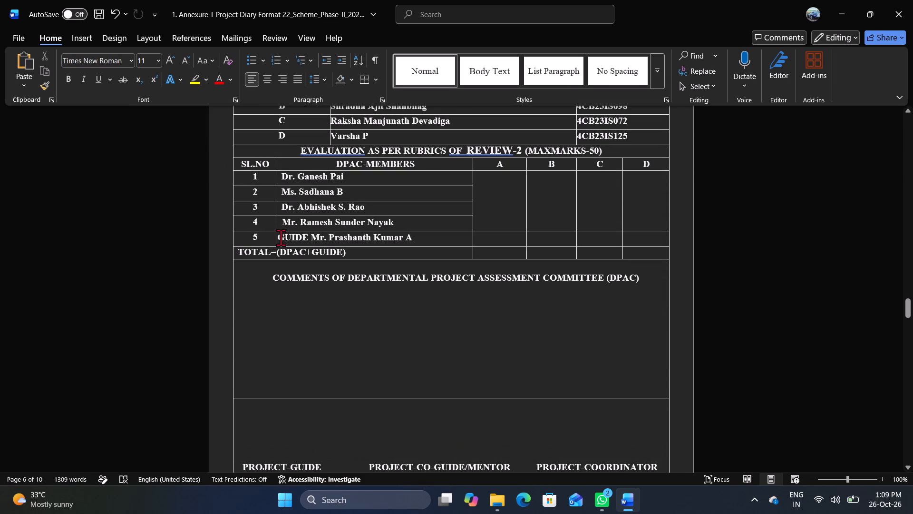
pyautogui.click(280, 237)
pyautogui.press('space')
pyautogui.press('space')
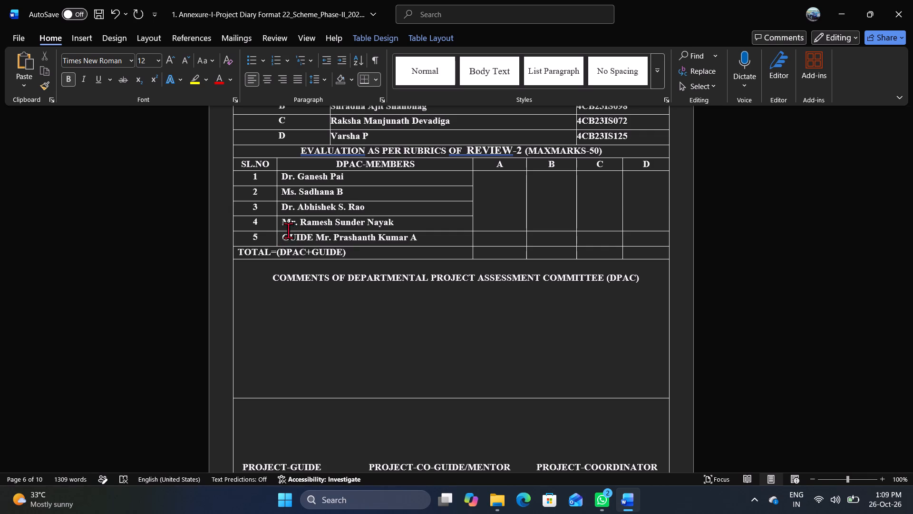
# Recheck the Review-1 evaluation page and the attendance tables for consistent alignment and spacing.
pyautogui.scroll(7, 276, 182)
pyautogui.scroll(17, 276, 182)
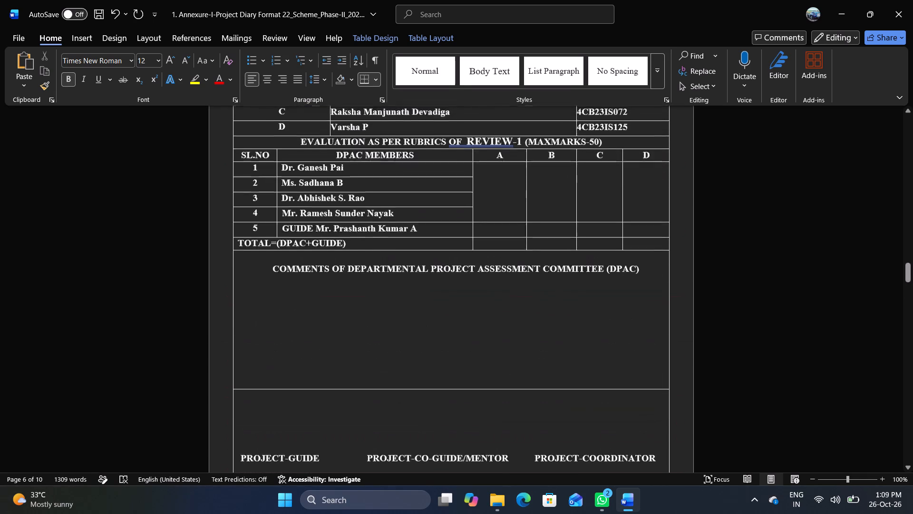
pyautogui.scroll(15, 276, 182)
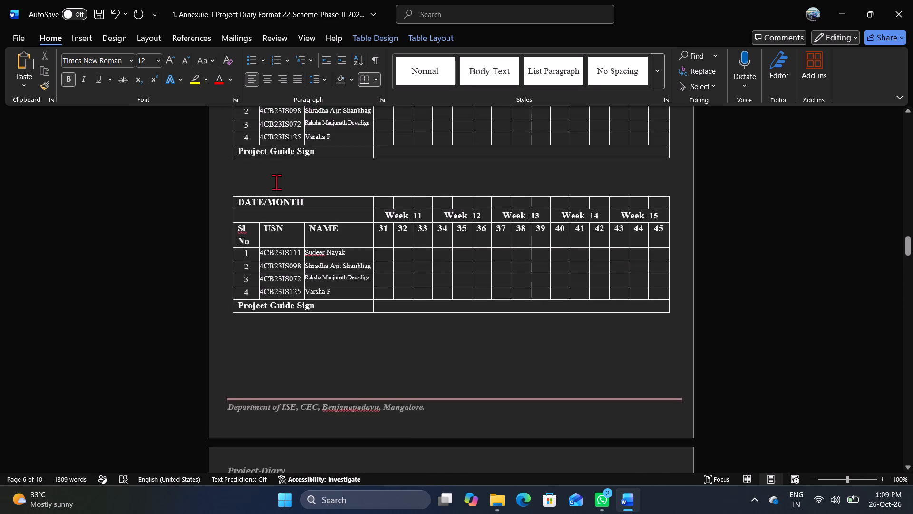
pyautogui.scroll(10, 276, 182)
pyautogui.scroll(-5, 276, 182)
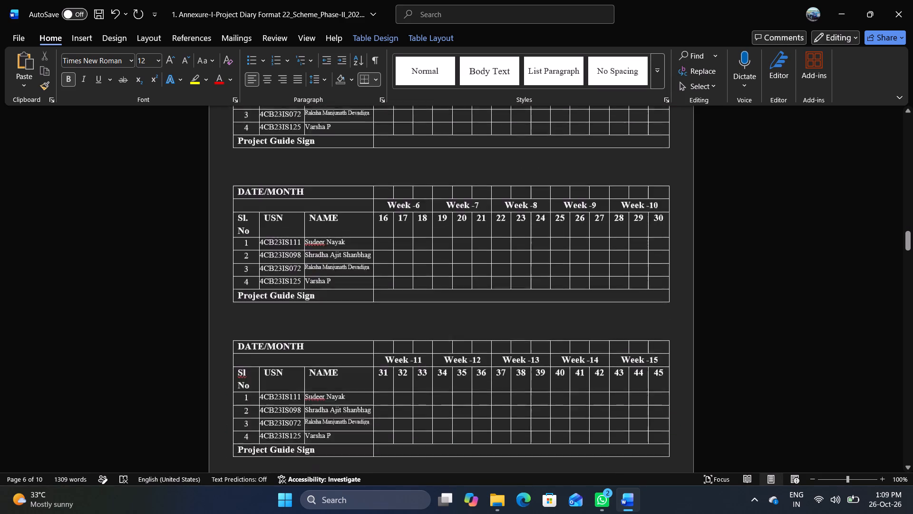
pyautogui.scroll(-18, 276, 182)
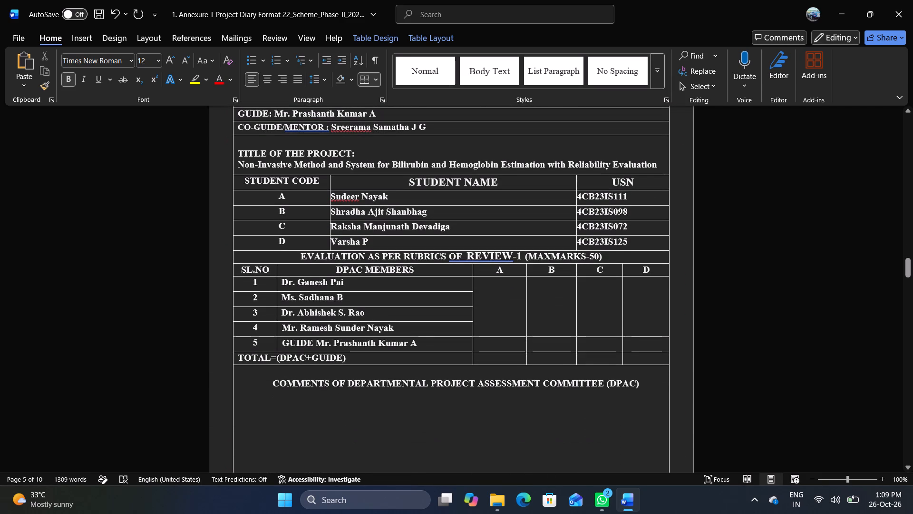
pyautogui.scroll(-7, 281, 171)
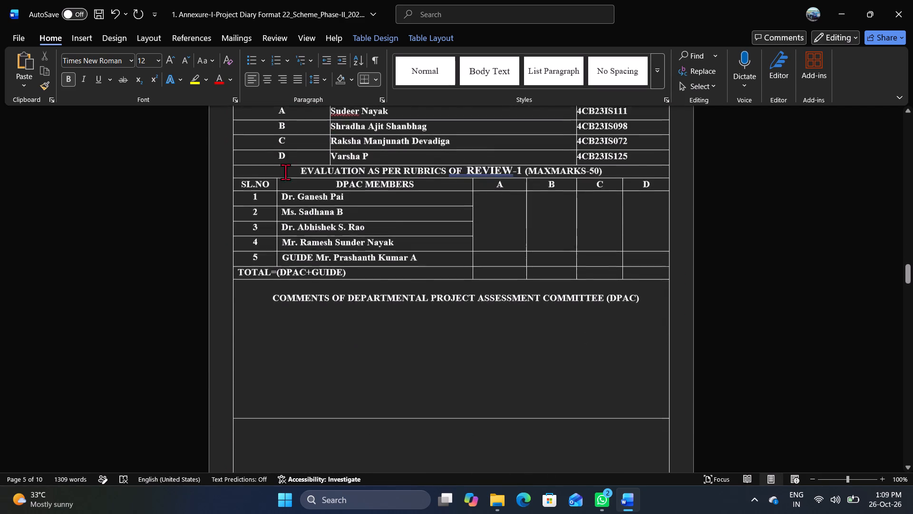
# Proofread the diary from the Review-1 evaluation page through the final report and rubrics to the student-guide discussion tables on the last page.
pyautogui.scroll(-11, 285, 172)
pyautogui.scroll(-11, 371, 241)
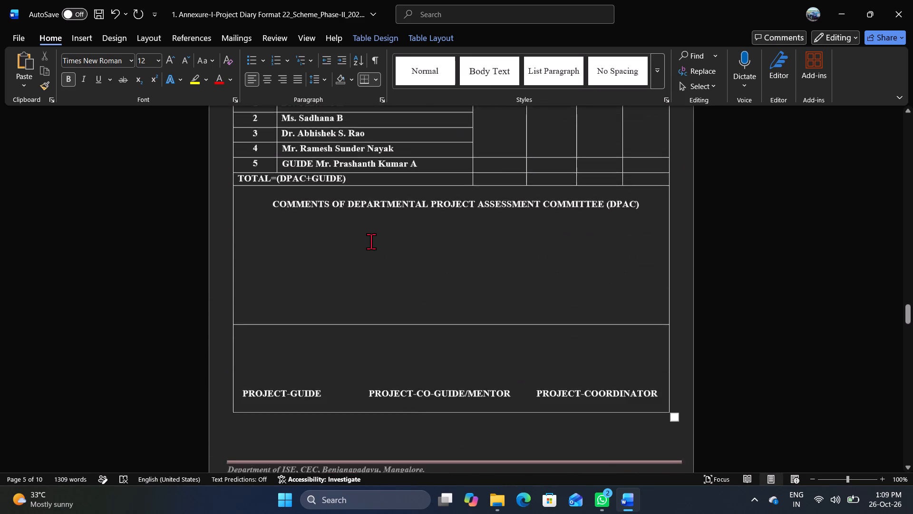
pyautogui.scroll(-19, 371, 241)
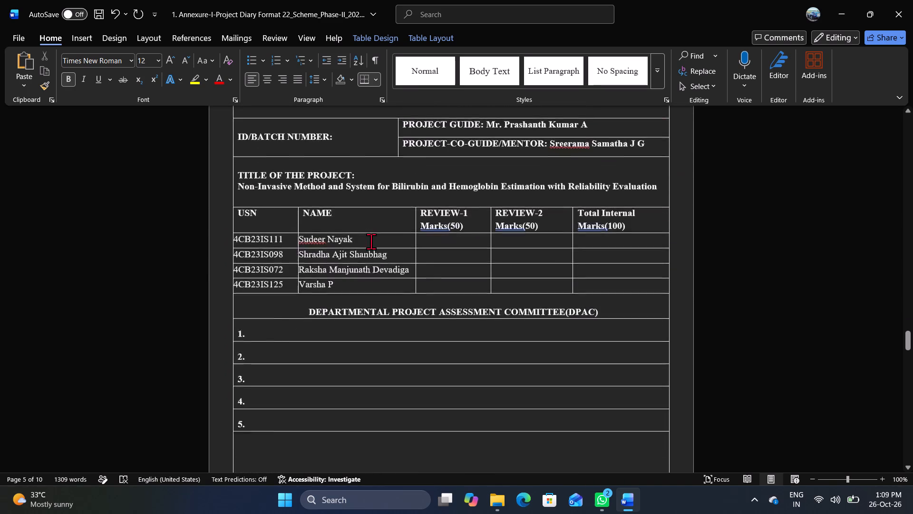
pyautogui.scroll(-16, 371, 241)
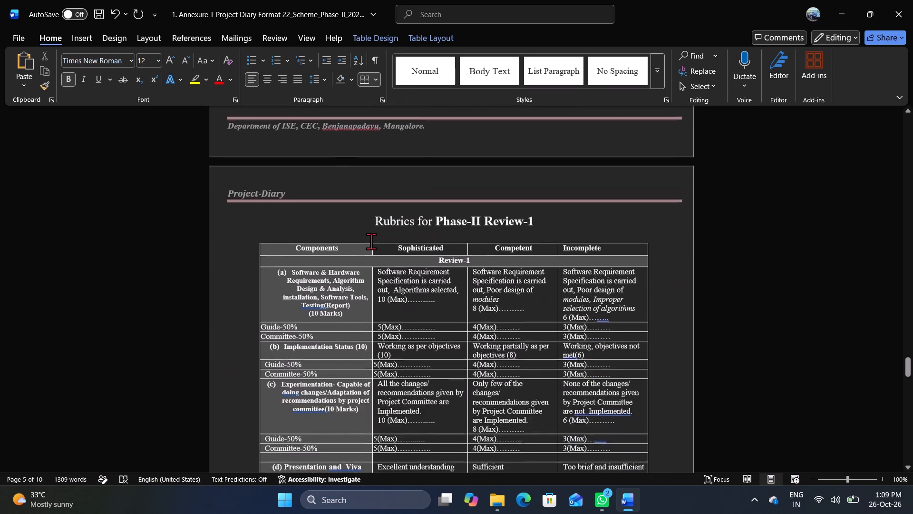
pyautogui.scroll(-20, 371, 241)
pyautogui.scroll(-8, 371, 241)
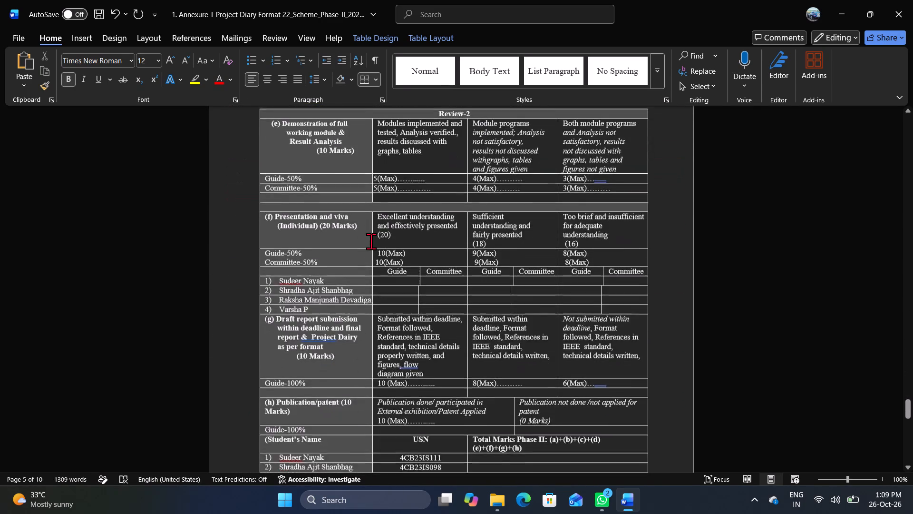
pyautogui.scroll(-3, 371, 241)
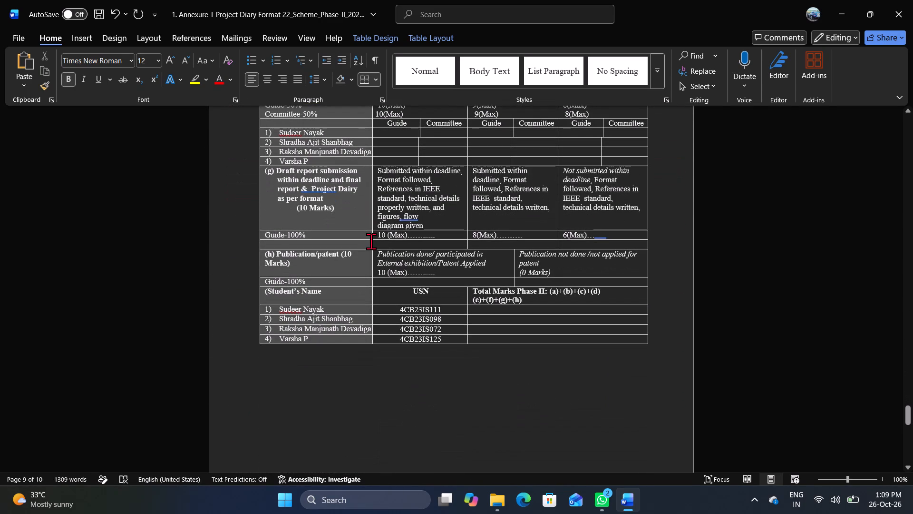
pyautogui.scroll(-14, 371, 241)
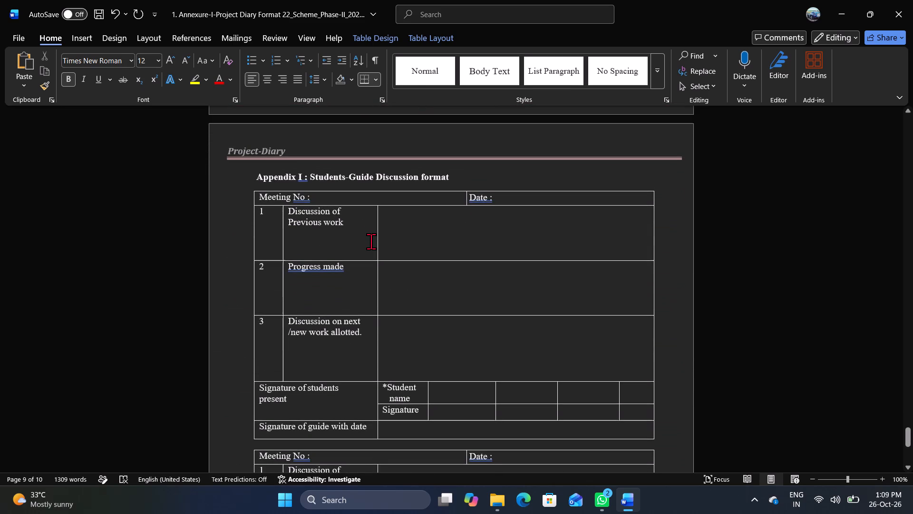
pyautogui.scroll(-3, 371, 241)
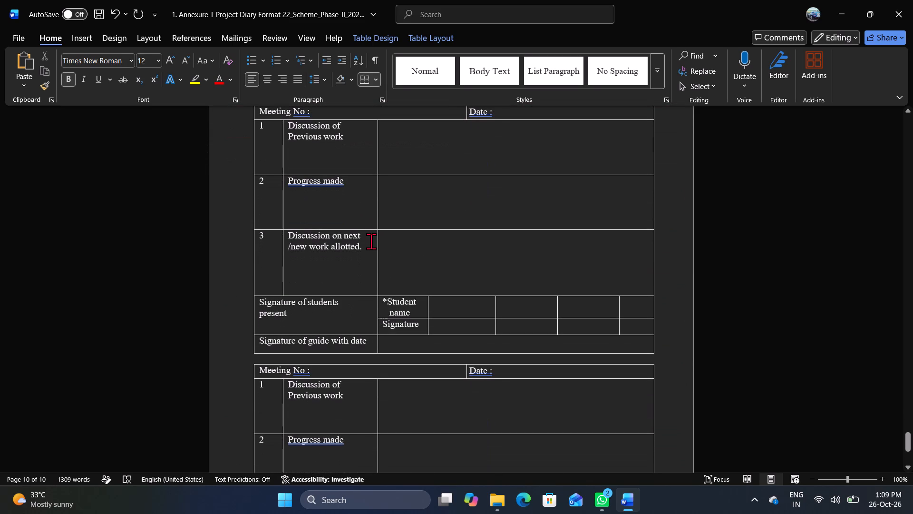
pyautogui.scroll(-12, 371, 241)
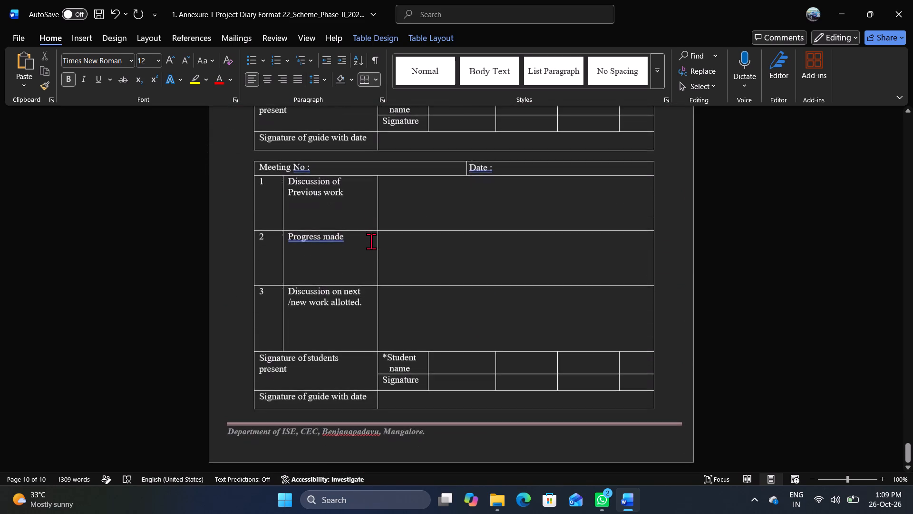
# Delete the heading "Appendix I : Students-Guide Discussion format" above the first meeting table on the last page.
pyautogui.scroll(14, 371, 241)
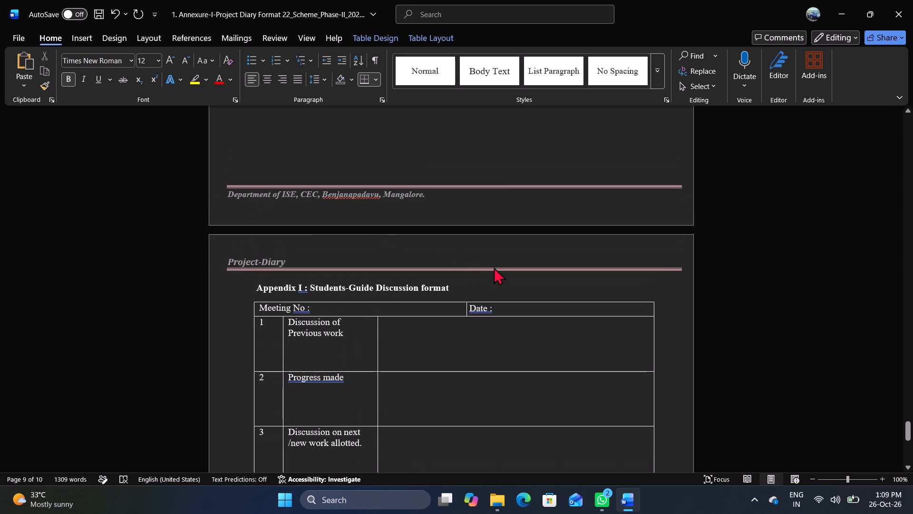
pyautogui.click(453, 290)
pyautogui.moveTo(453, 290); pyautogui.dragTo(262, 290)
pyautogui.press('BackSpace')
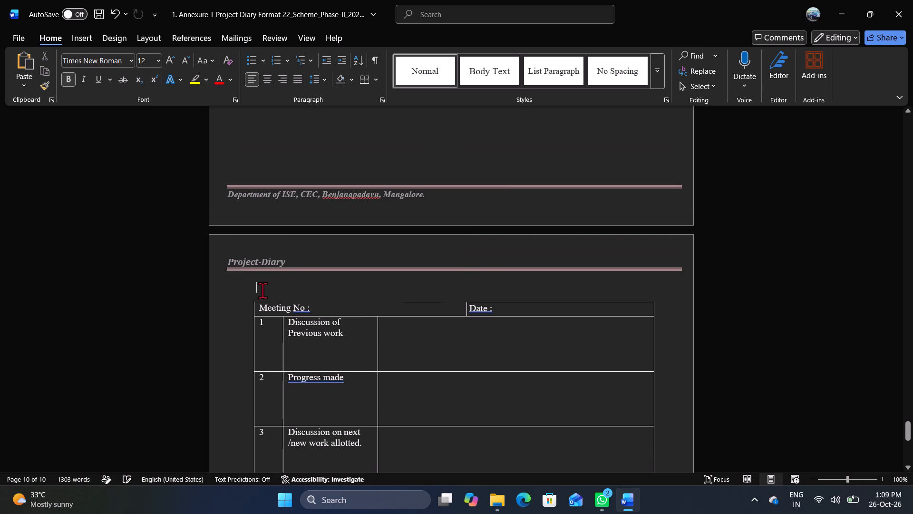
pyautogui.press('BackSpace')
pyautogui.scroll(-14, 262, 290)
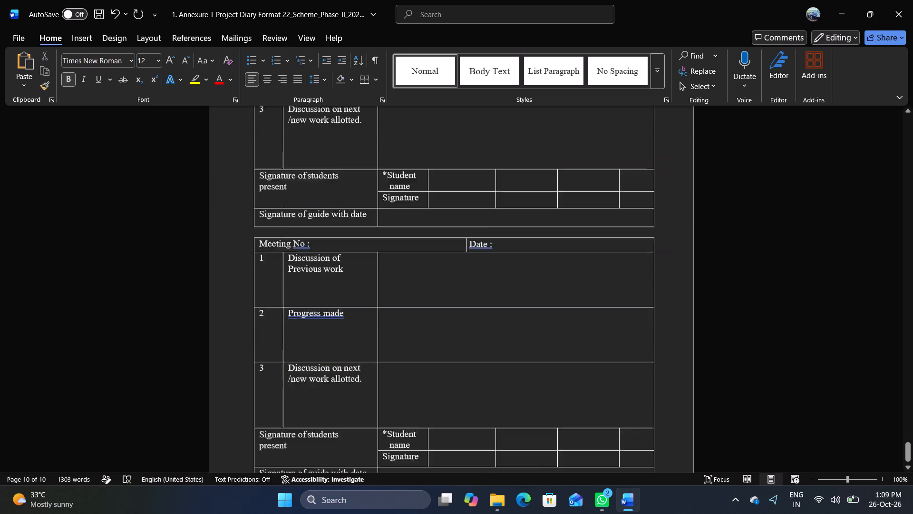
pyautogui.scroll(-7, 262, 290)
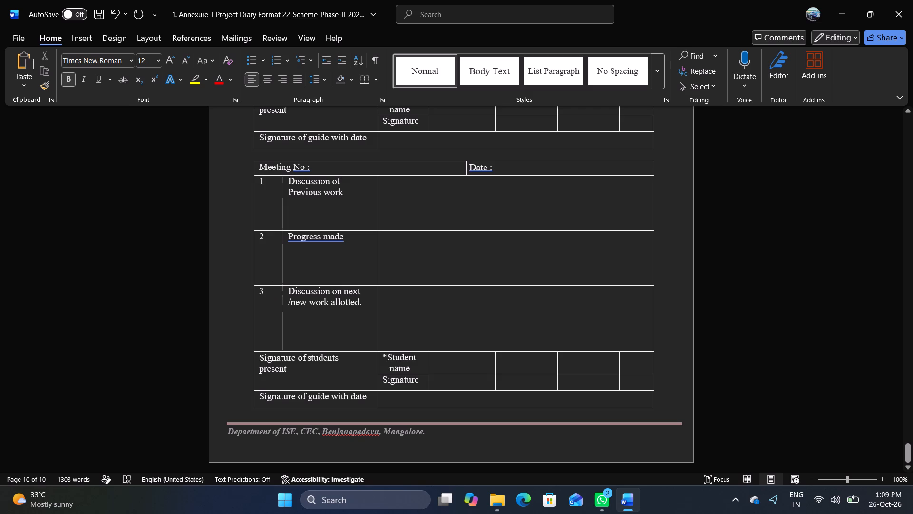
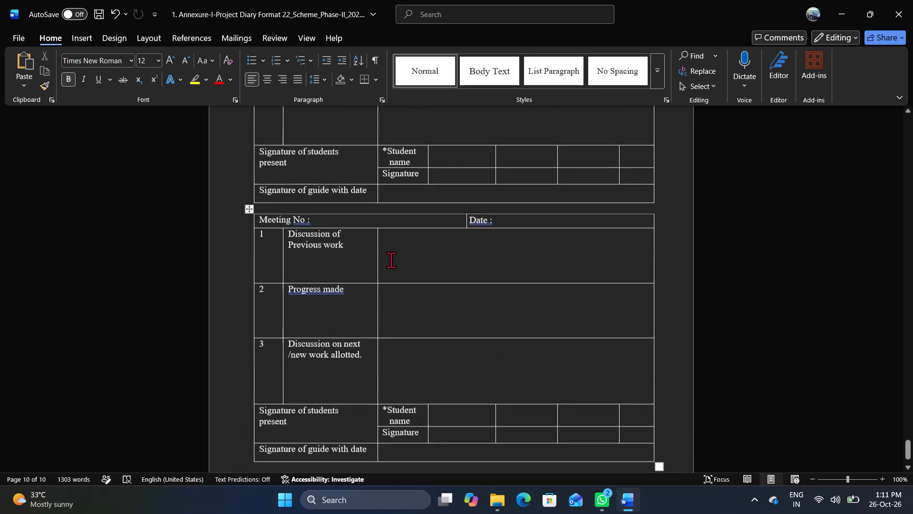
# Recheck the layout from the meeting tables on the last page back to the Phase II rubrics and total marks table.
pyautogui.scroll(5, 391, 260)
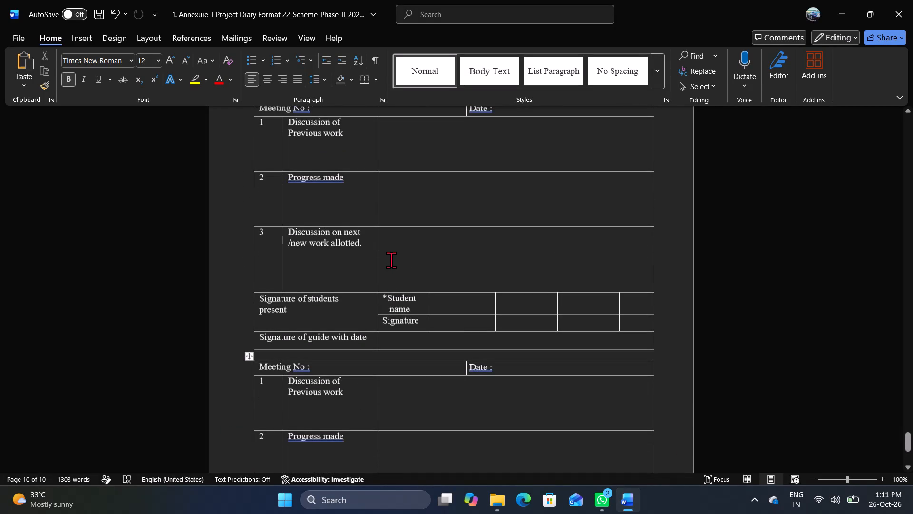
pyautogui.scroll(11, 391, 260)
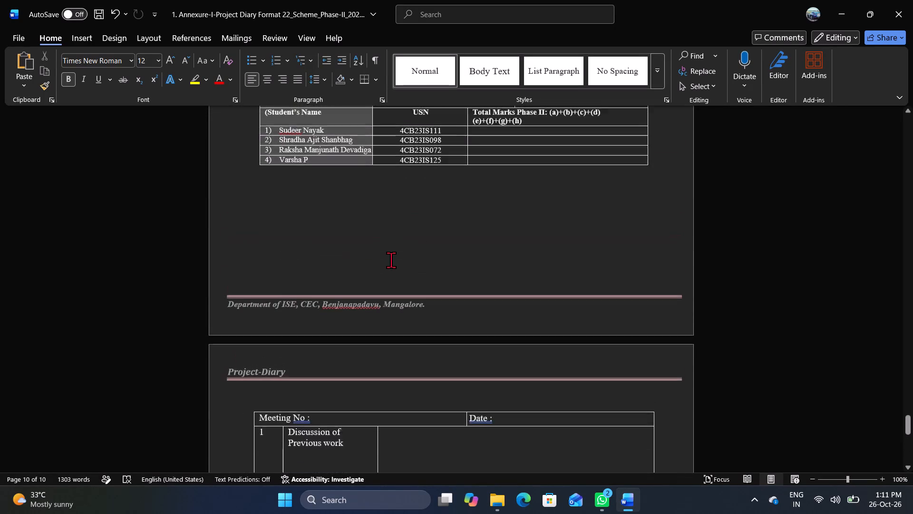
pyautogui.scroll(6, 391, 260)
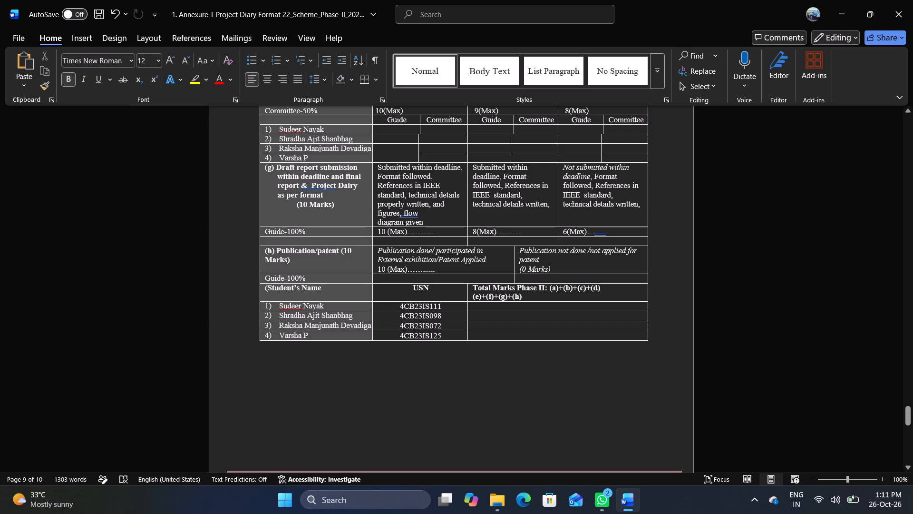
# Review the diary backwards from the Review-2 rubrics through the evaluation and attendance pages to the cover page.
pyautogui.scroll(7, 391, 260)
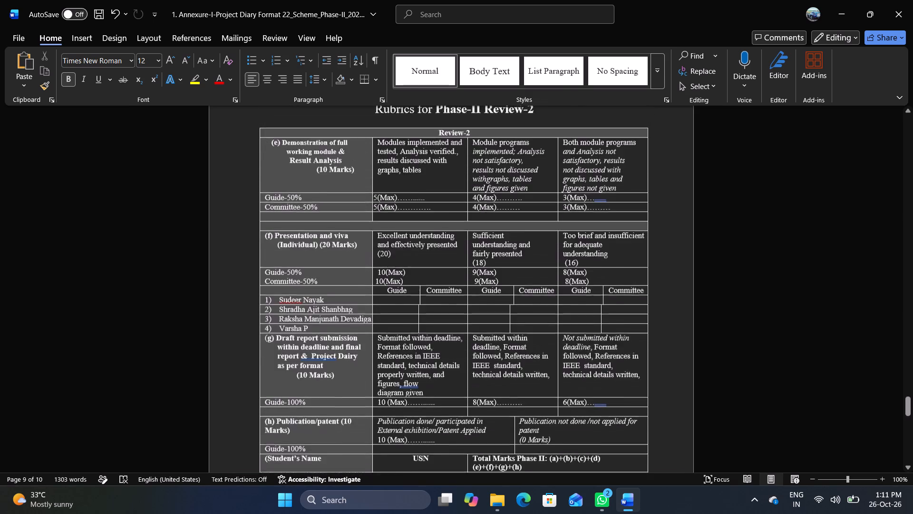
pyautogui.scroll(9, 391, 260)
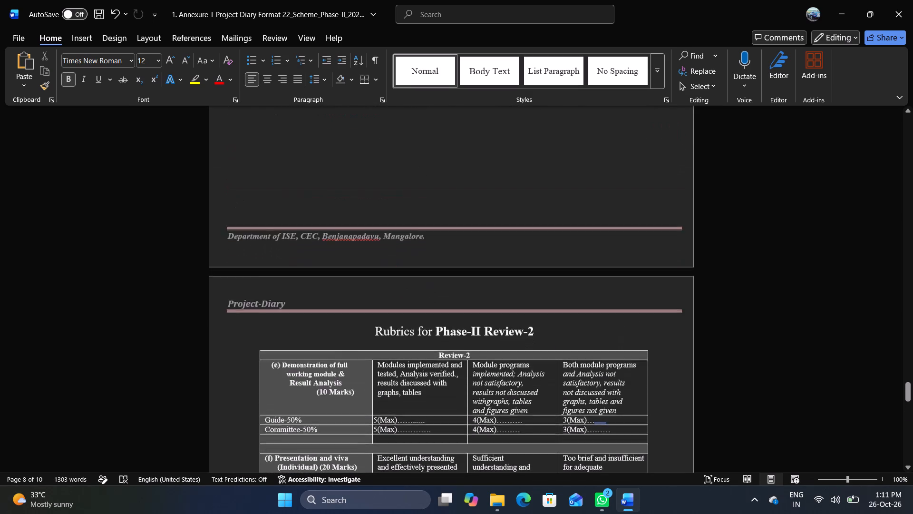
pyautogui.scroll(16, 391, 260)
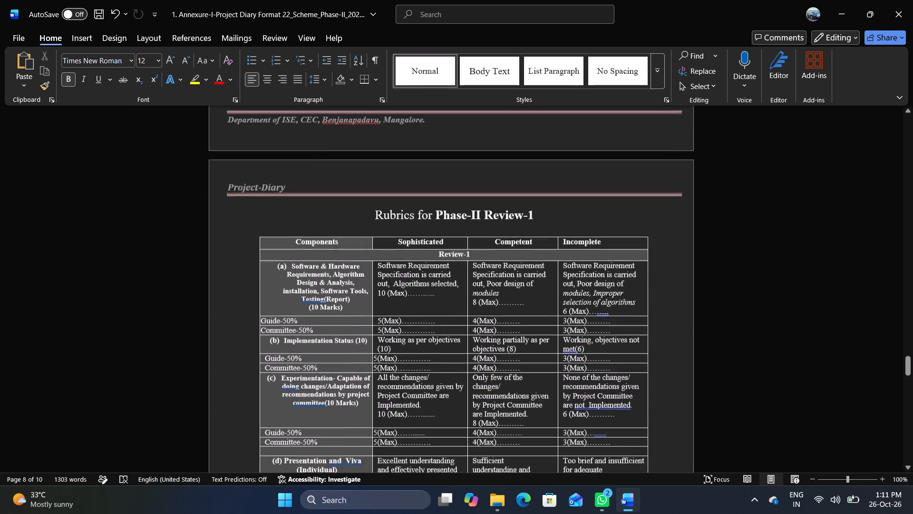
pyautogui.scroll(7, 391, 260)
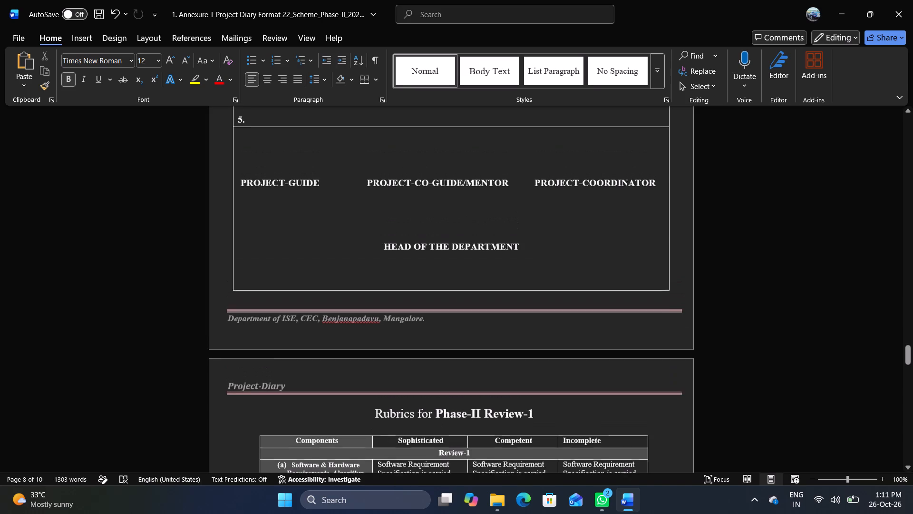
pyautogui.scroll(1, 391, 260)
pyautogui.scroll(-3, 391, 260)
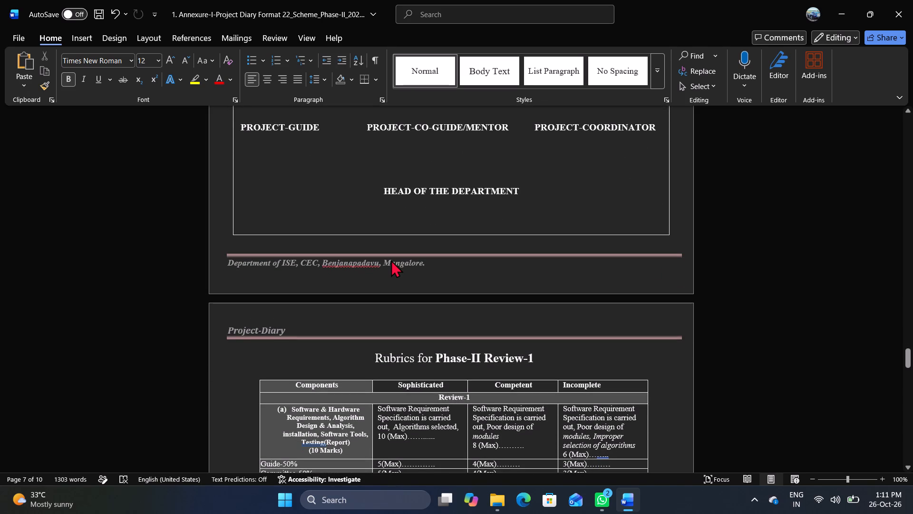
pyautogui.scroll(-2, 391, 260)
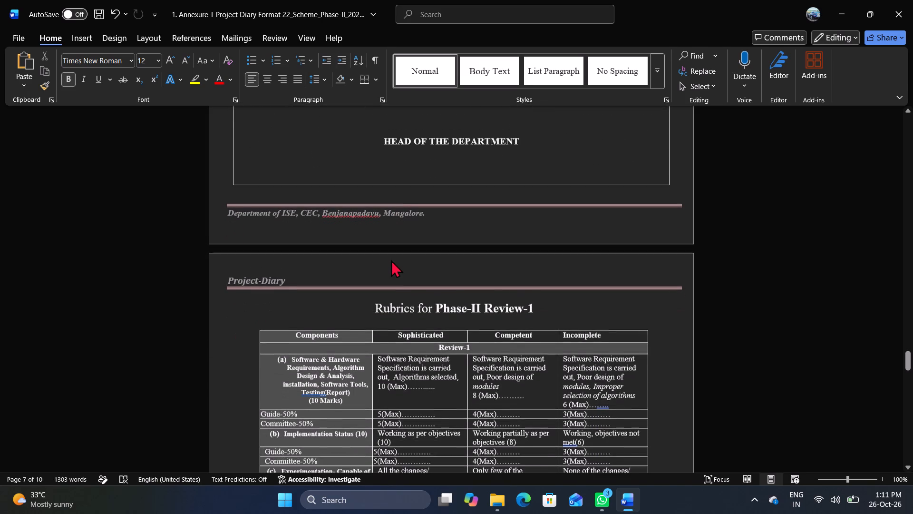
pyautogui.scroll(-2, 391, 260)
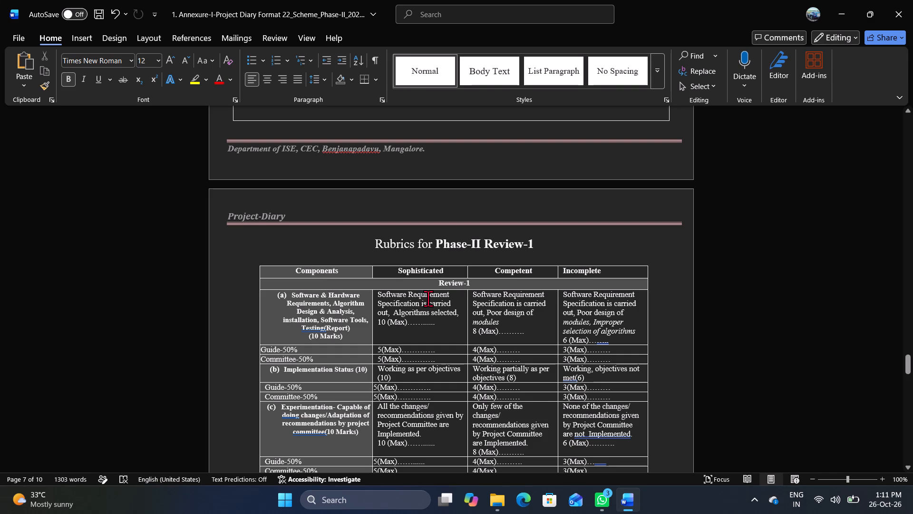
pyautogui.scroll(19, 428, 298)
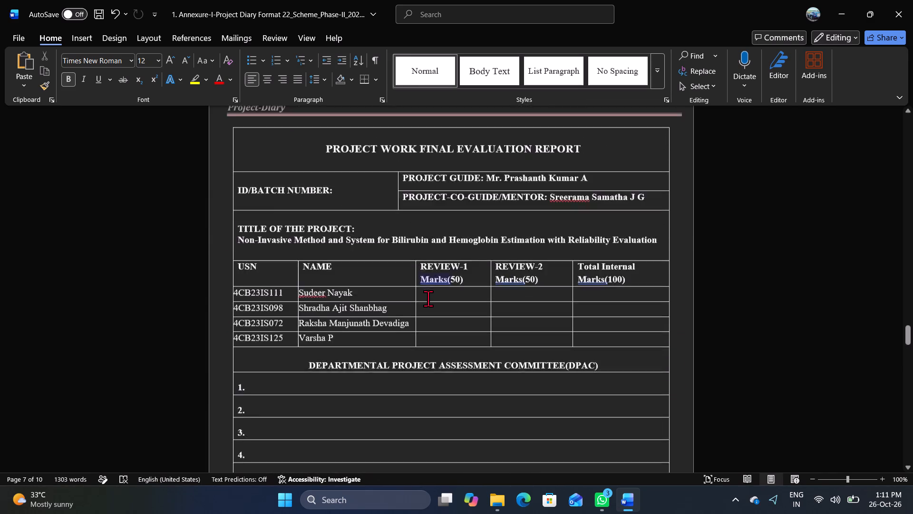
pyautogui.scroll(8, 428, 298)
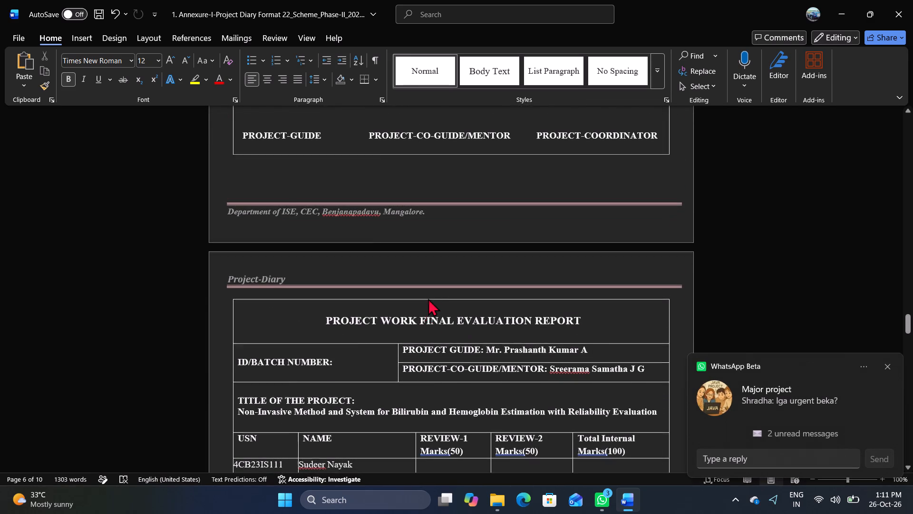
pyautogui.scroll(12, 428, 298)
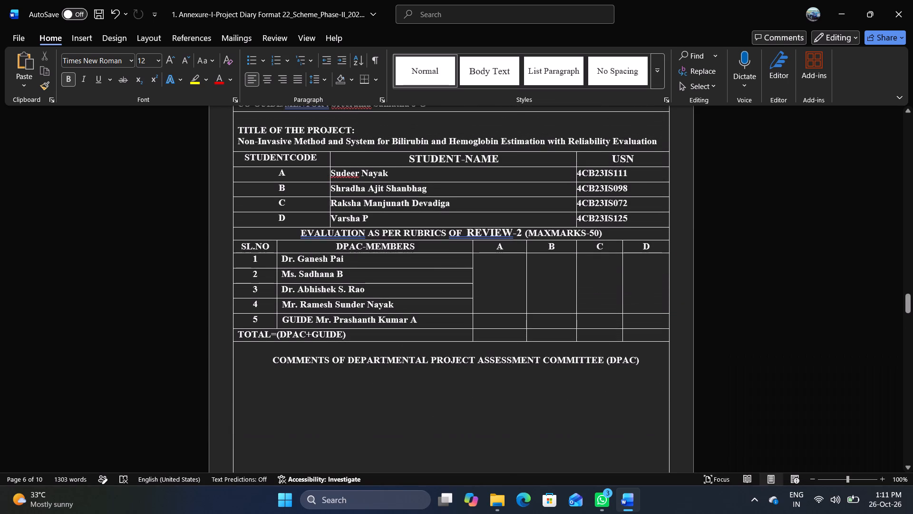
pyautogui.scroll(5, 428, 298)
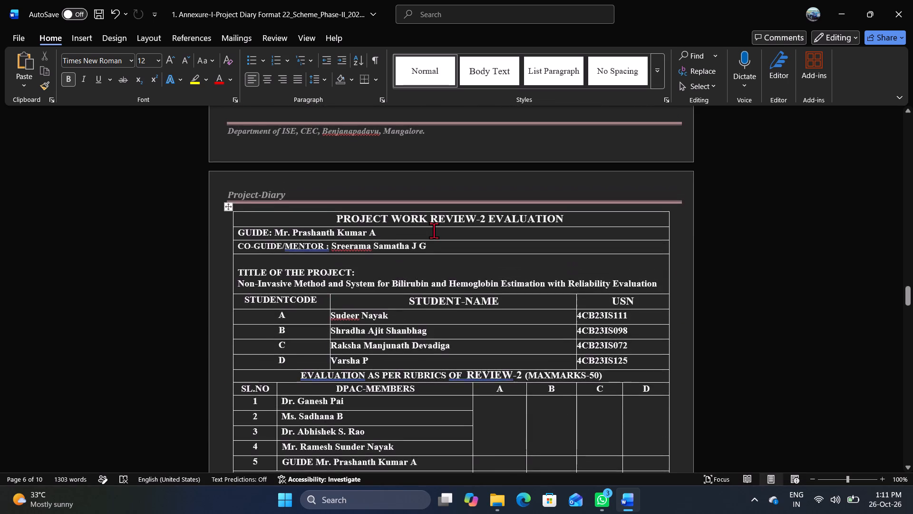
pyautogui.scroll(20, 450, 227)
pyautogui.scroll(20, 450, 227)
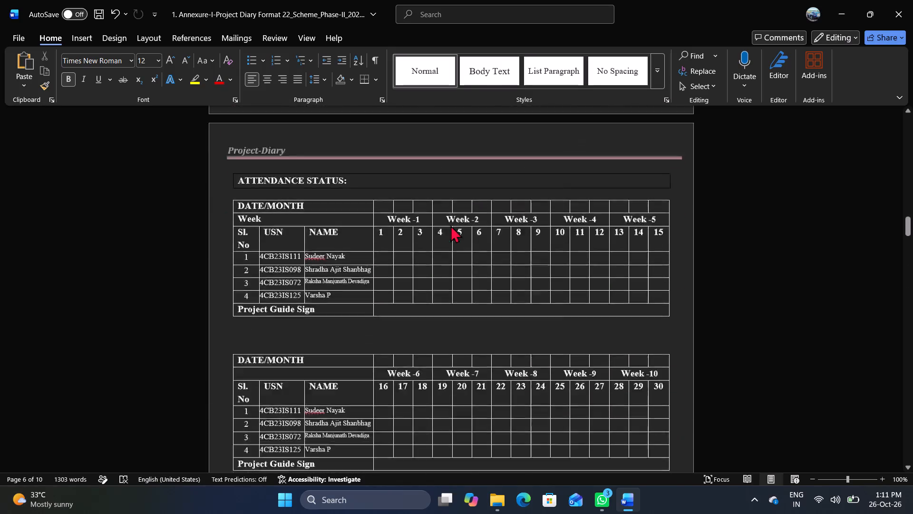
pyautogui.scroll(20, 450, 225)
pyautogui.scroll(20, 450, 225)
pyautogui.scroll(6, 450, 225)
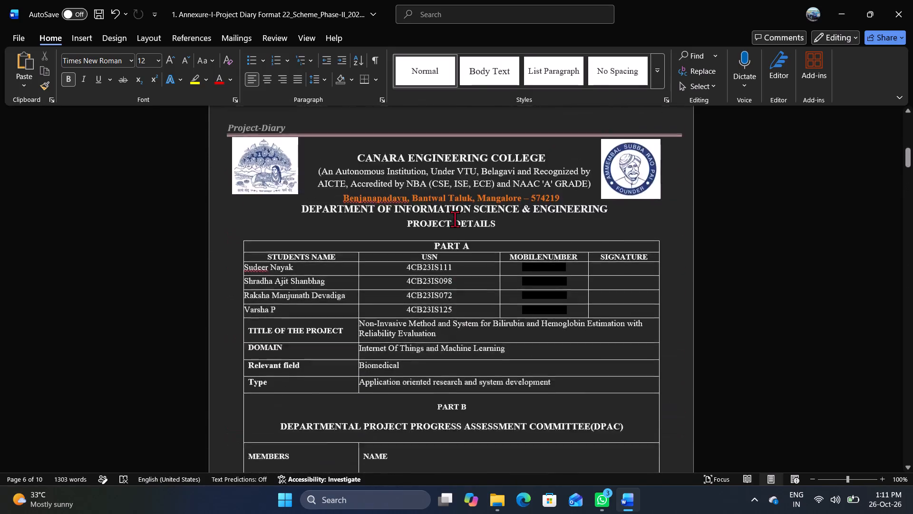
pyautogui.scroll(16, 455, 219)
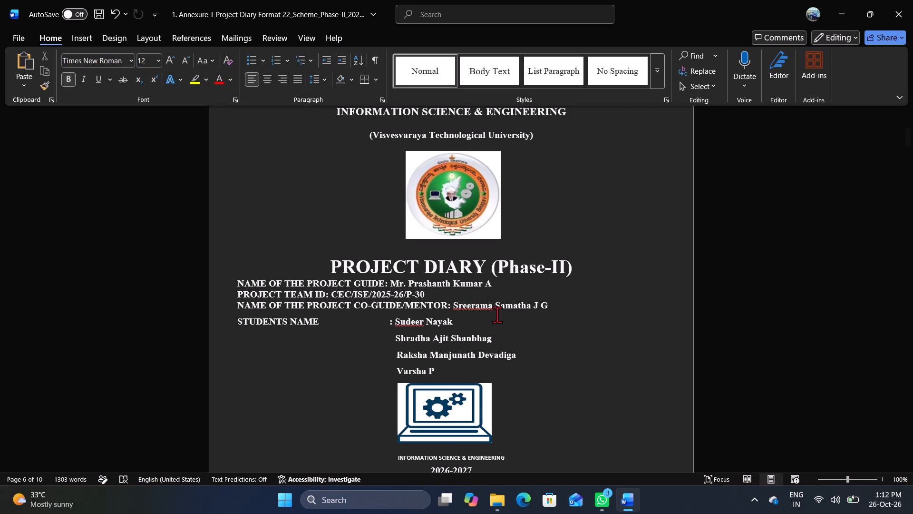
# Check the lower cover page, the project details page and the project activity plan for missing or inconsistent entries.
pyautogui.scroll(-3, 497, 315)
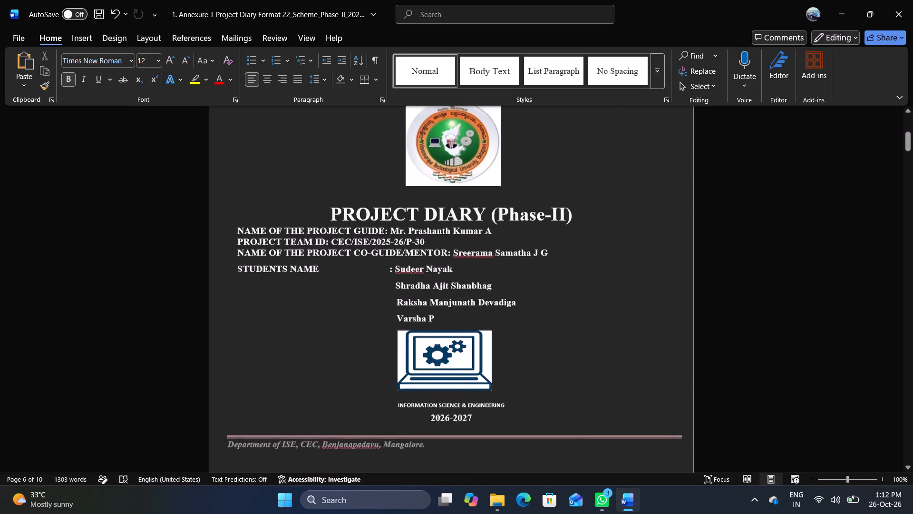
pyautogui.scroll(-19, 497, 315)
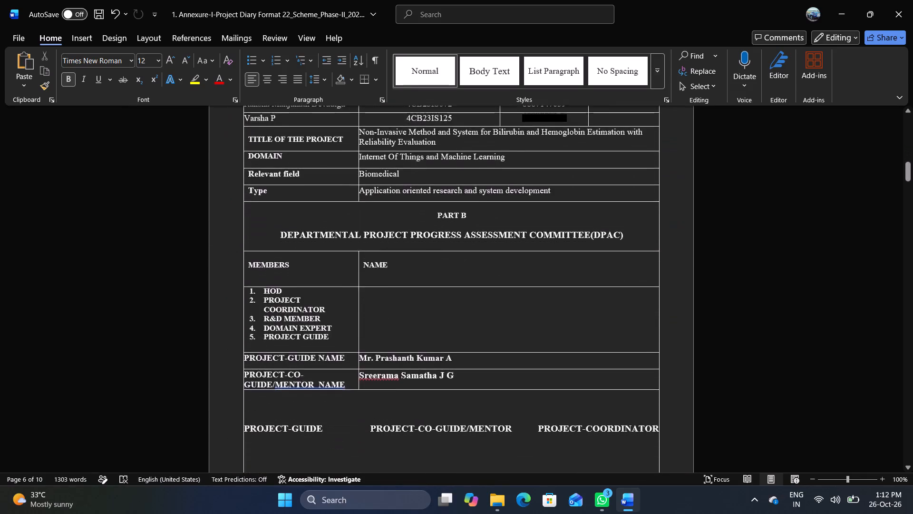
pyautogui.scroll(-8, 497, 315)
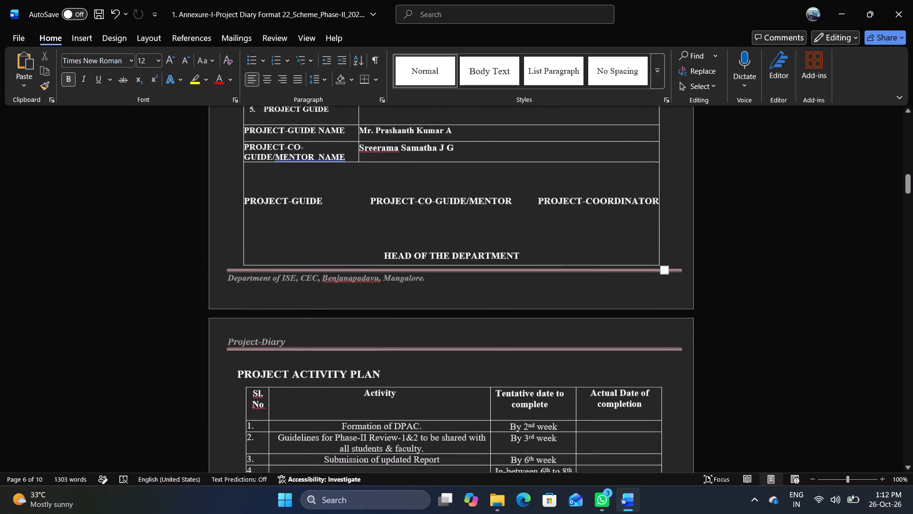
pyautogui.scroll(-10, 497, 315)
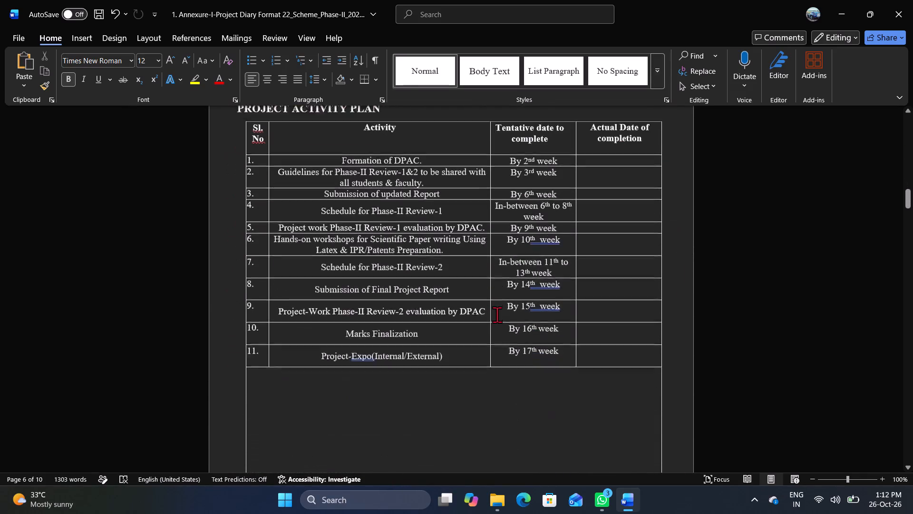
pyautogui.scroll(-1, 497, 315)
# Add the title "Mr." and a space before the co-guide/mentor's name in Part B of the project details table.
pyautogui.scroll(12, 497, 315)
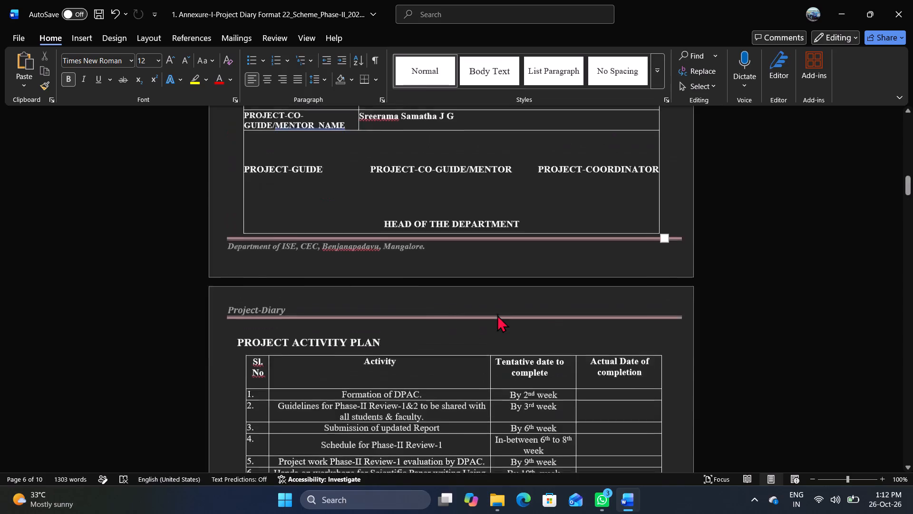
pyautogui.scroll(14, 497, 315)
pyautogui.scroll(-7, 497, 315)
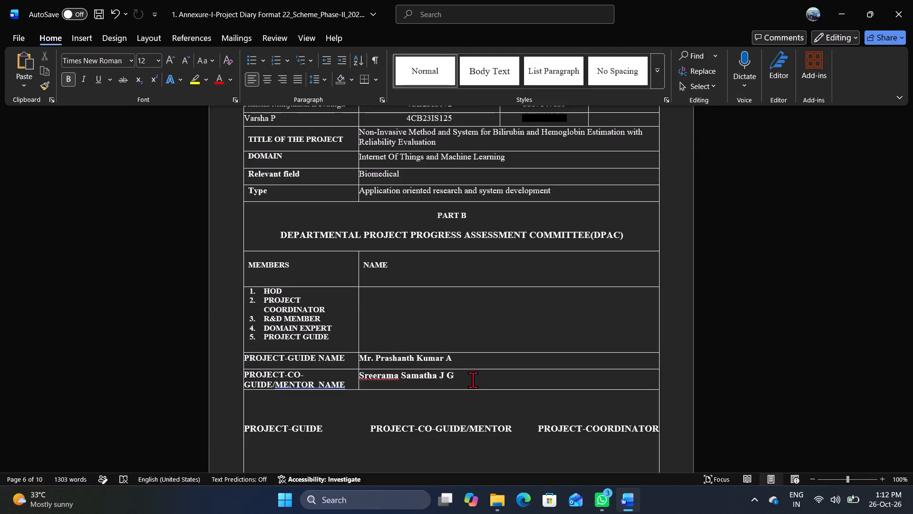
pyautogui.click(360, 375)
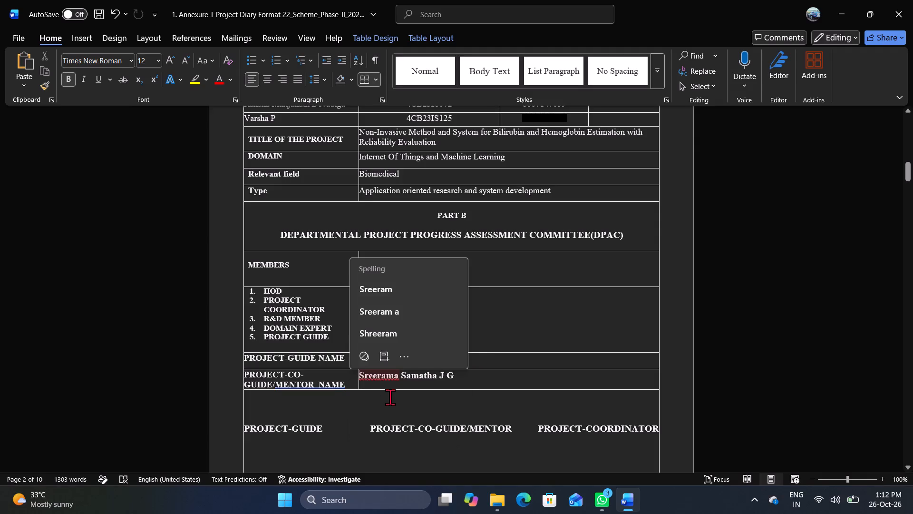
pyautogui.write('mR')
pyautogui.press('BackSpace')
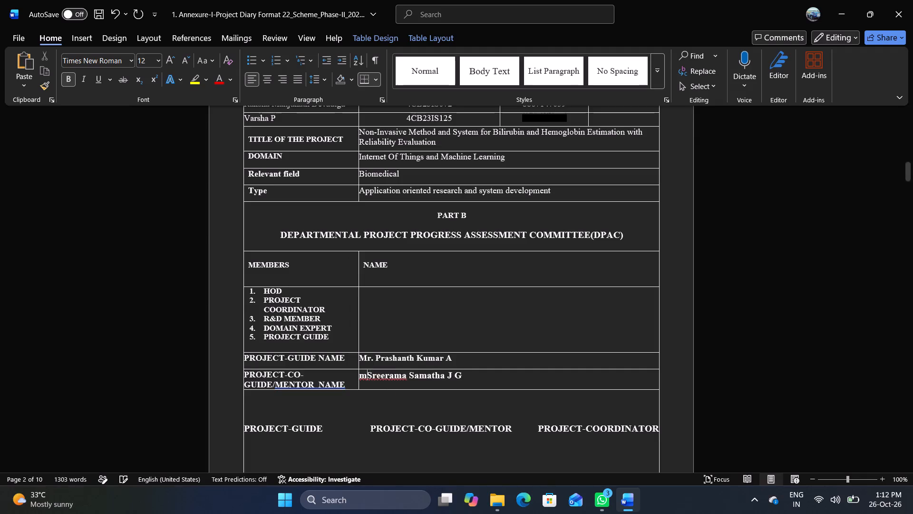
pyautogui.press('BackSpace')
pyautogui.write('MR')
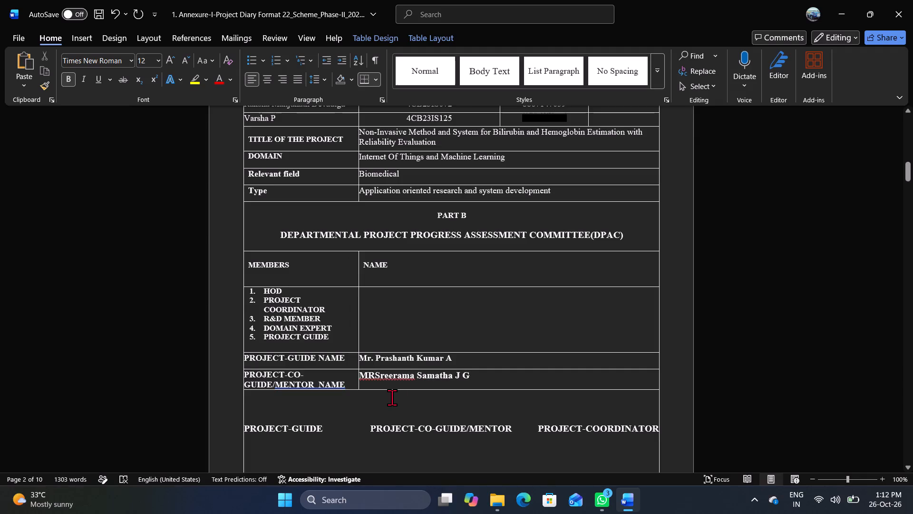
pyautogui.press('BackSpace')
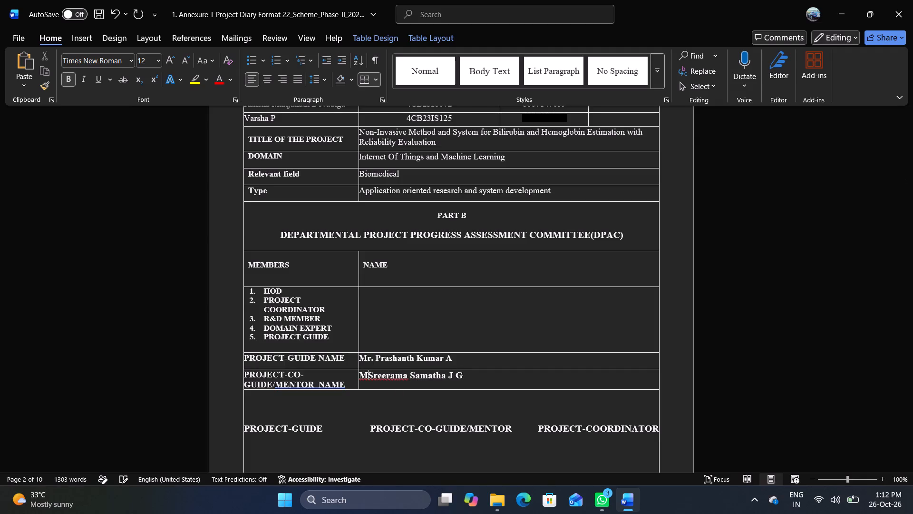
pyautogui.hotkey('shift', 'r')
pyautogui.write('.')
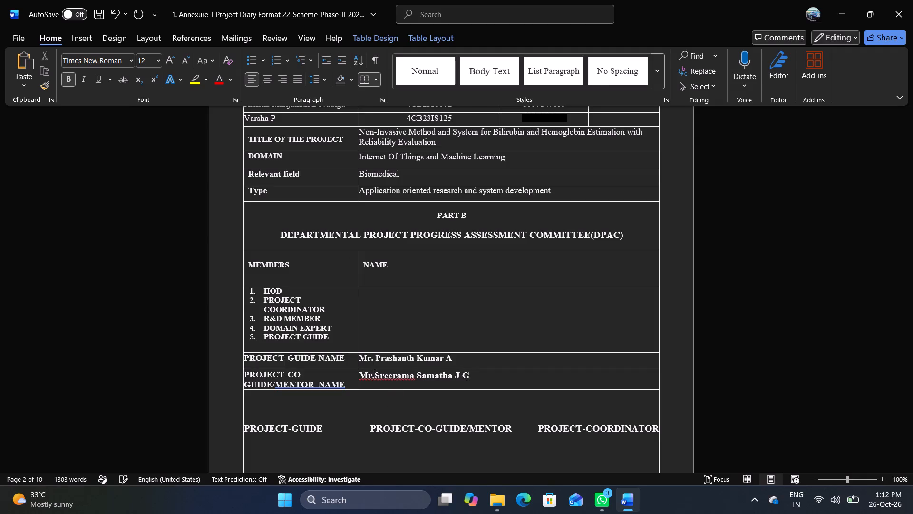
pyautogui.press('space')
# Add the title "Mr." and a space before the project co-guide/mentor's name on the cover page.
pyautogui.scroll(7, 429, 385)
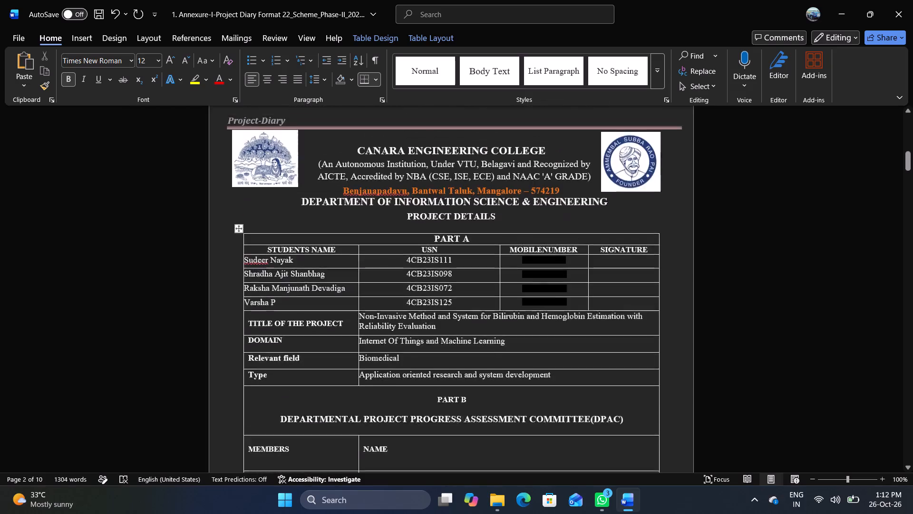
pyautogui.scroll(11, 429, 385)
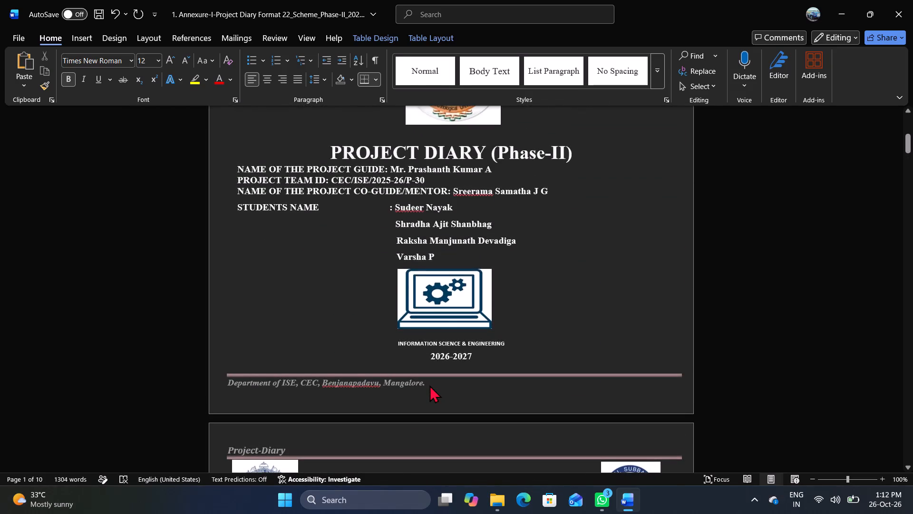
pyautogui.click(453, 189)
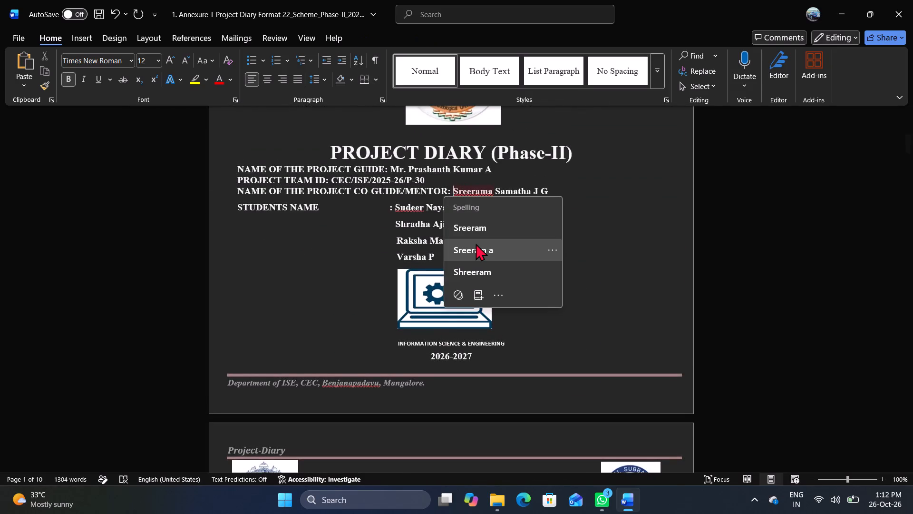
pyautogui.press('m')
pyautogui.hotkey('shift', 'r')
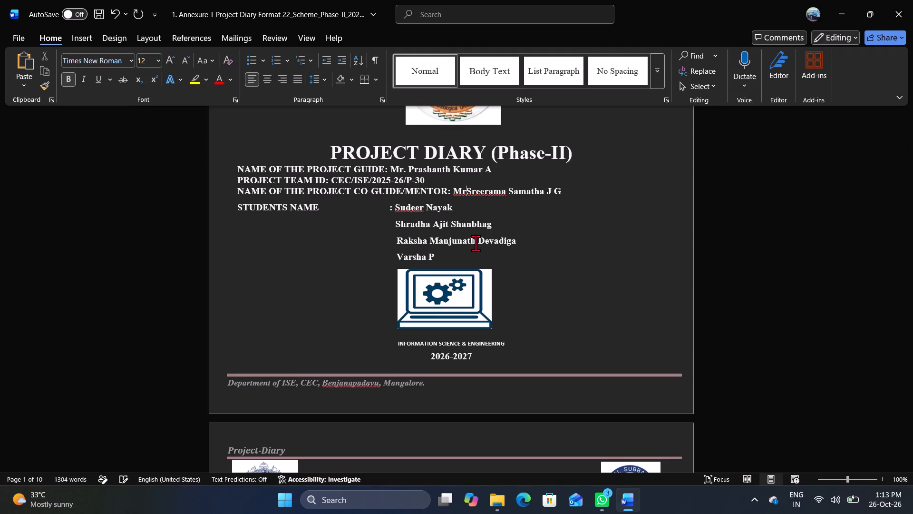
pyautogui.write('.')
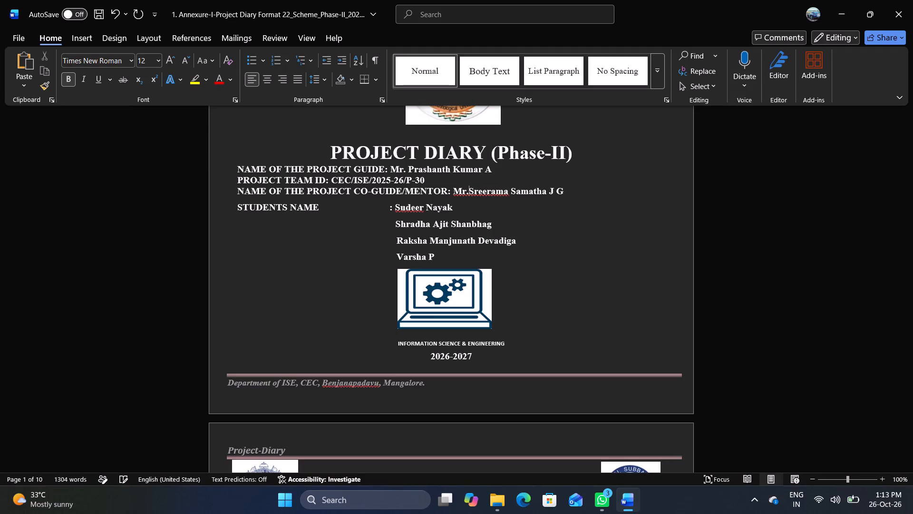
pyautogui.press('space')
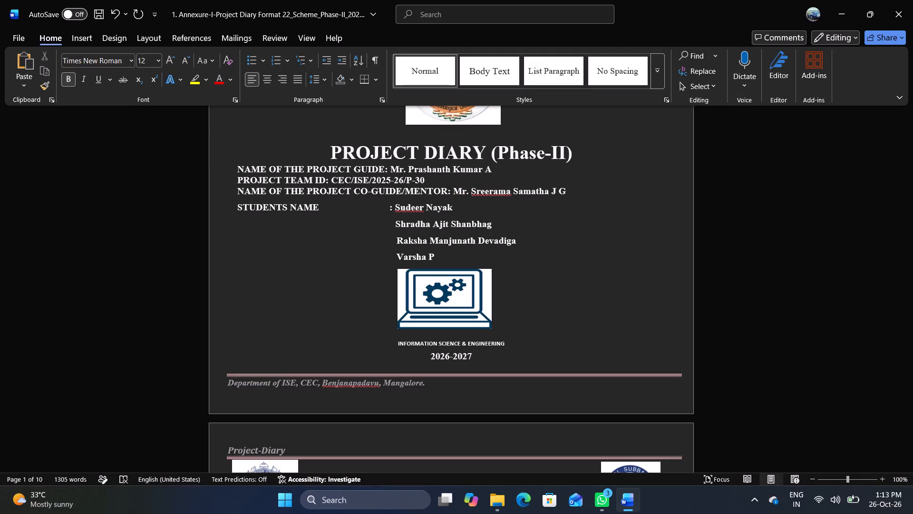
# Check the project details, activity plan and attendance pages for remaining missing or inconsistent entries.
pyautogui.scroll(-2, 474, 240)
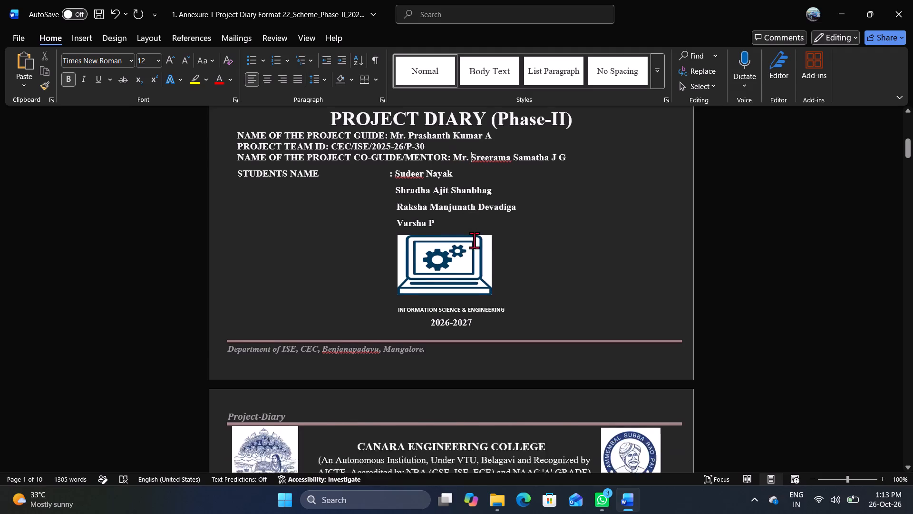
pyautogui.scroll(-15, 474, 240)
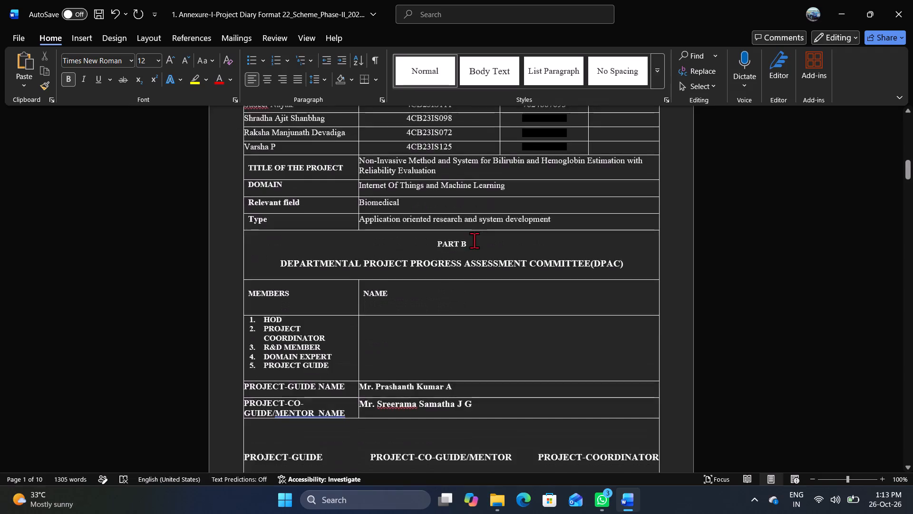
pyautogui.scroll(-11, 474, 240)
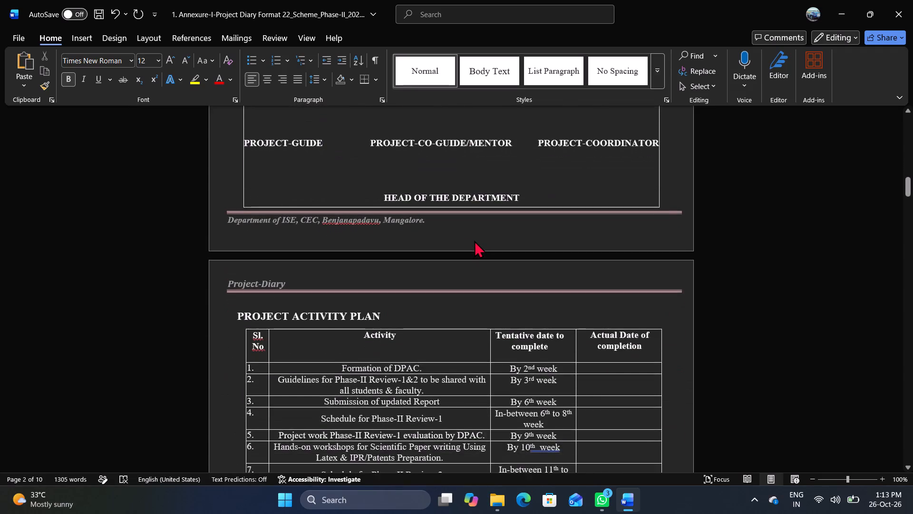
pyautogui.scroll(-15, 474, 240)
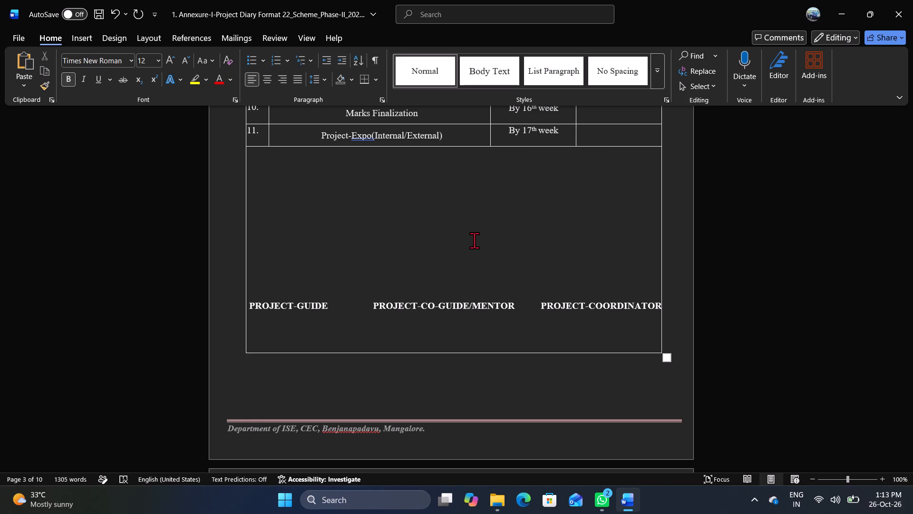
pyautogui.scroll(-10, 474, 240)
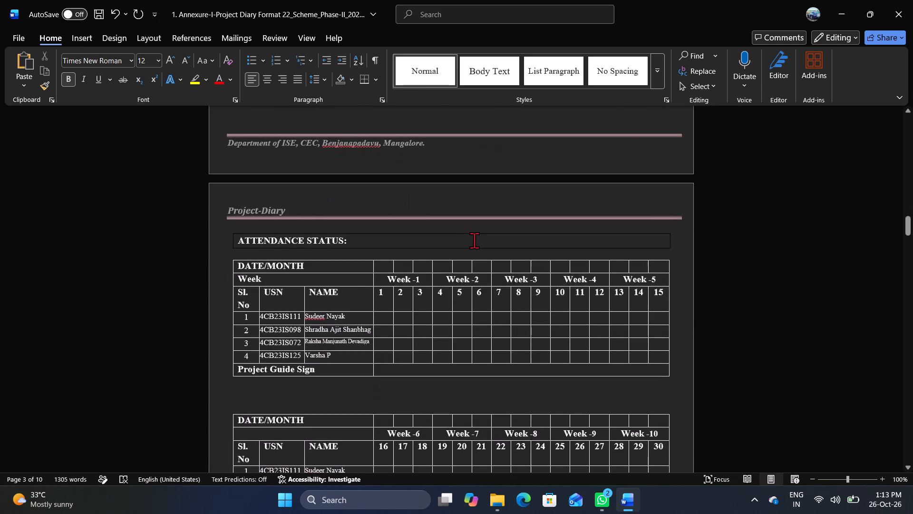
pyautogui.scroll(-3, 474, 240)
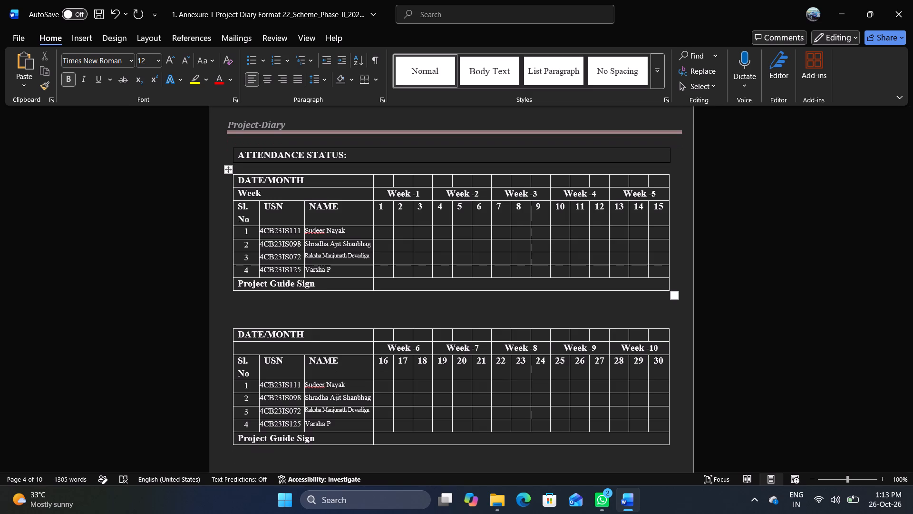
pyautogui.scroll(-3, 474, 240)
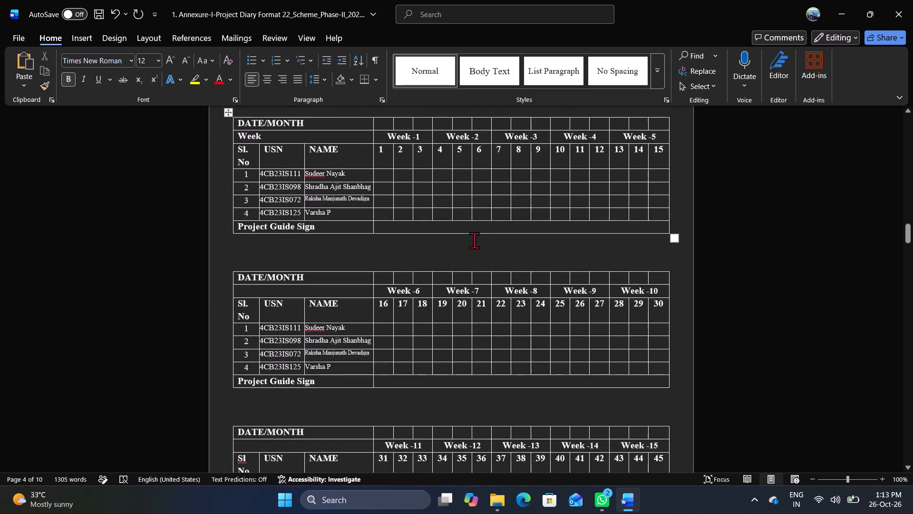
pyautogui.scroll(-1, 474, 240)
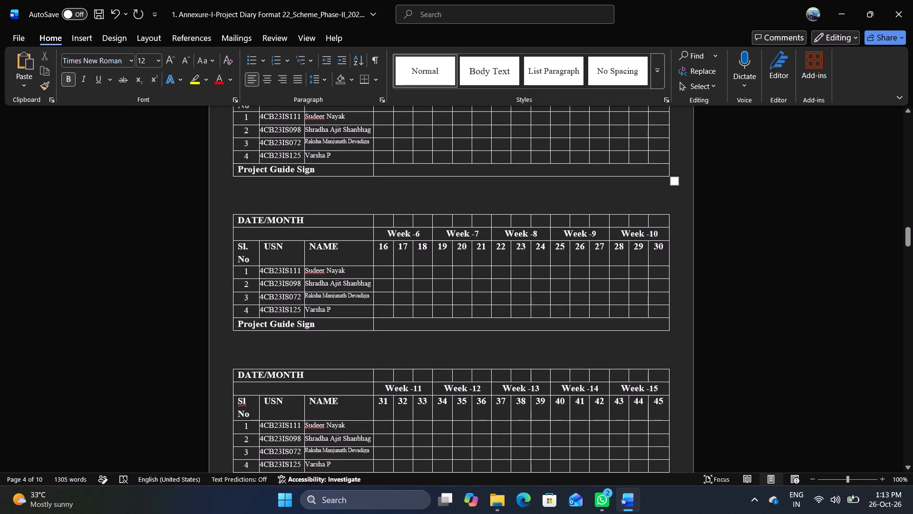
pyautogui.scroll(-2, 474, 240)
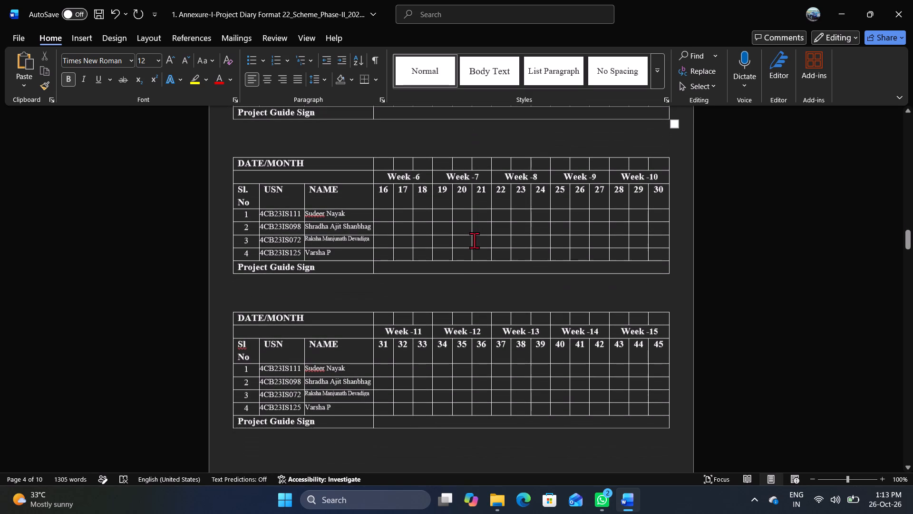
# Add the title "Mr." and a space before the co-guide/mentor's name in the Project Work Review-1 Evaluation table.
pyautogui.scroll(-12, 474, 240)
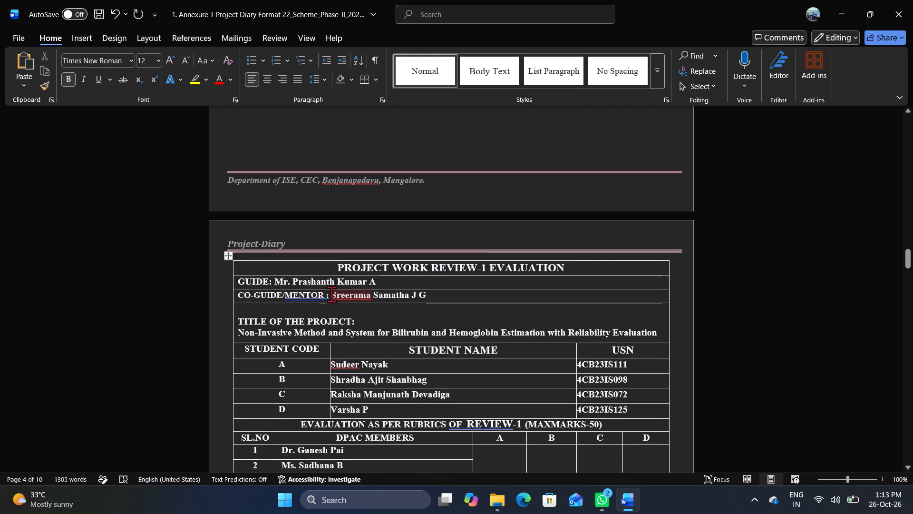
pyautogui.click(331, 294)
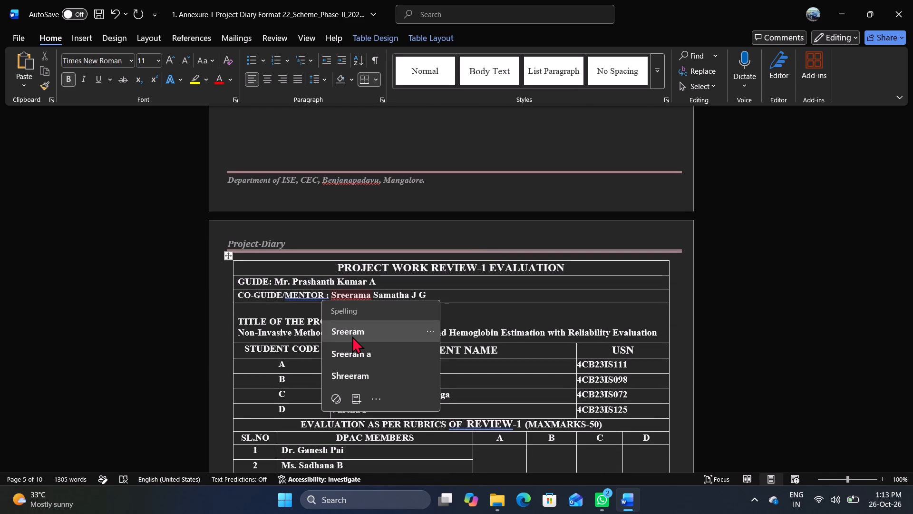
pyautogui.press('m')
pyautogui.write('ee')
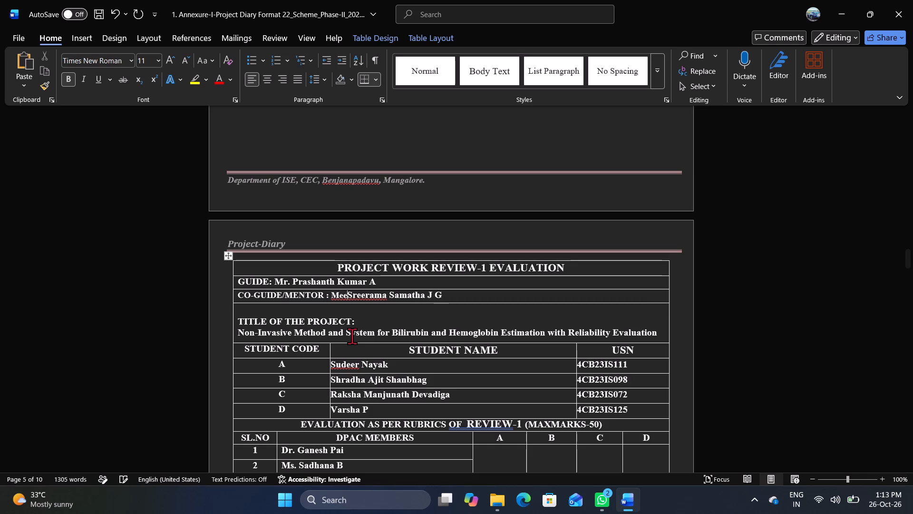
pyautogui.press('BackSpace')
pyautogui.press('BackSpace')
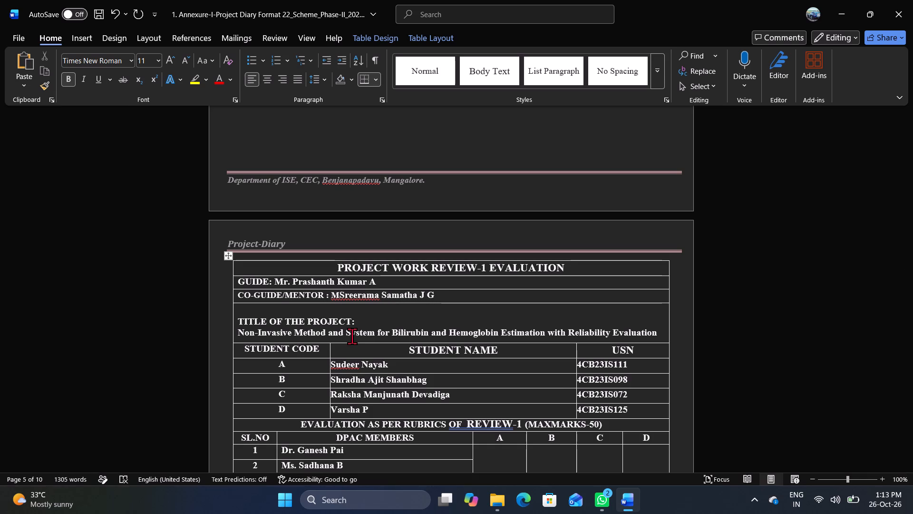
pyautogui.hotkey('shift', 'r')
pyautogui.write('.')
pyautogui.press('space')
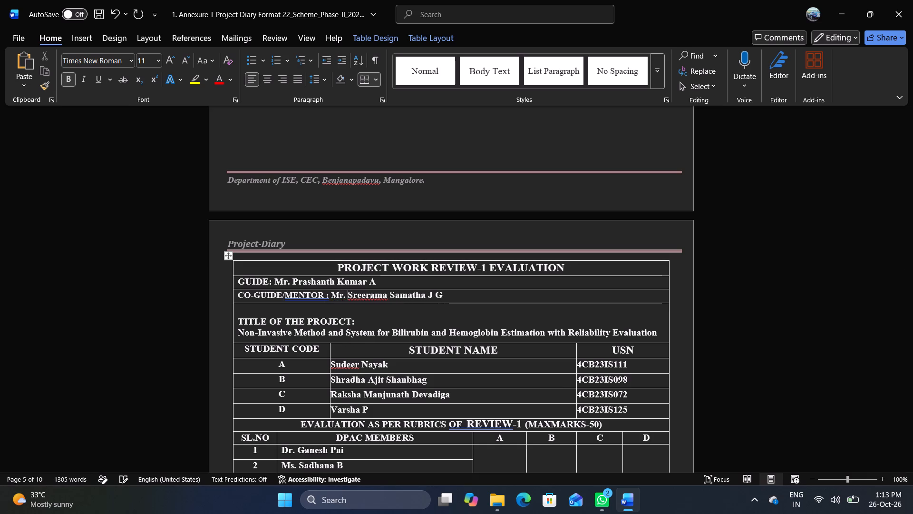
# Add the title "Mr." and a space before the co-guide/mentor's name in the Project Work Review-2 Evaluation table.
pyautogui.scroll(-1, 374, 335)
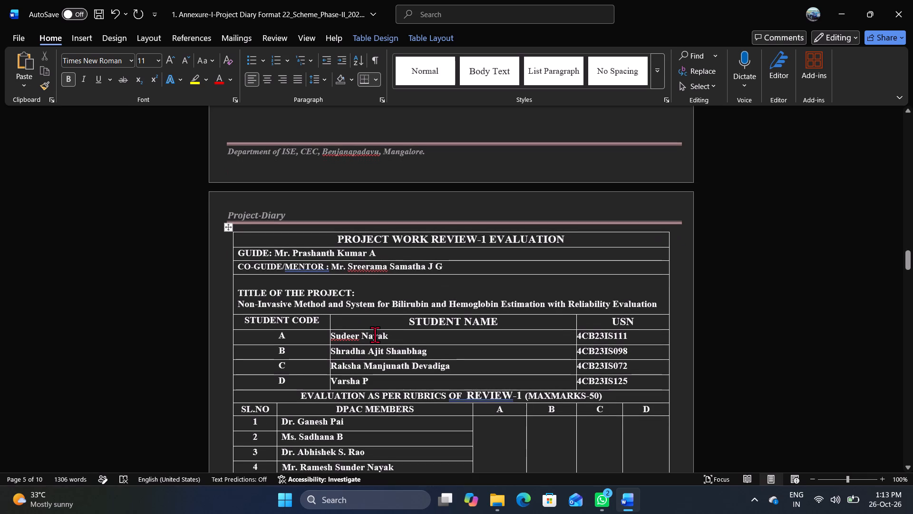
pyautogui.scroll(-7, 375, 335)
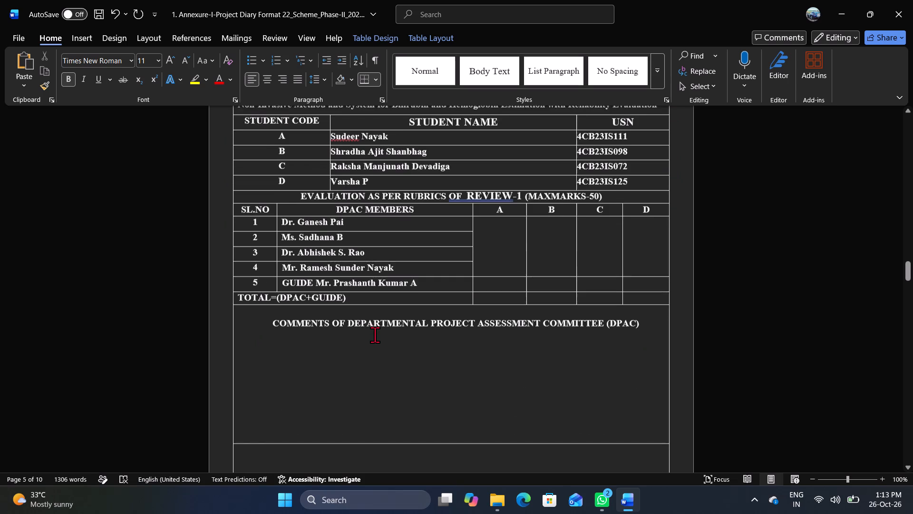
pyautogui.scroll(-8, 375, 335)
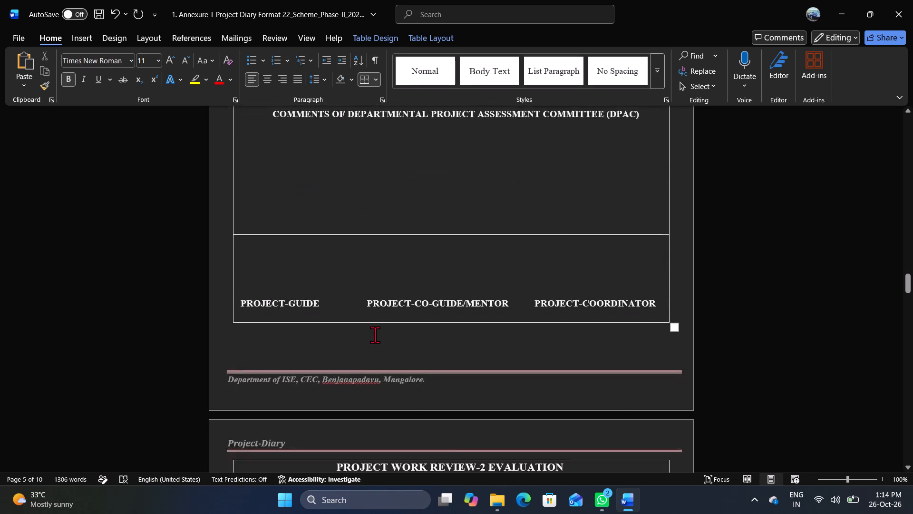
pyautogui.scroll(-7, 375, 335)
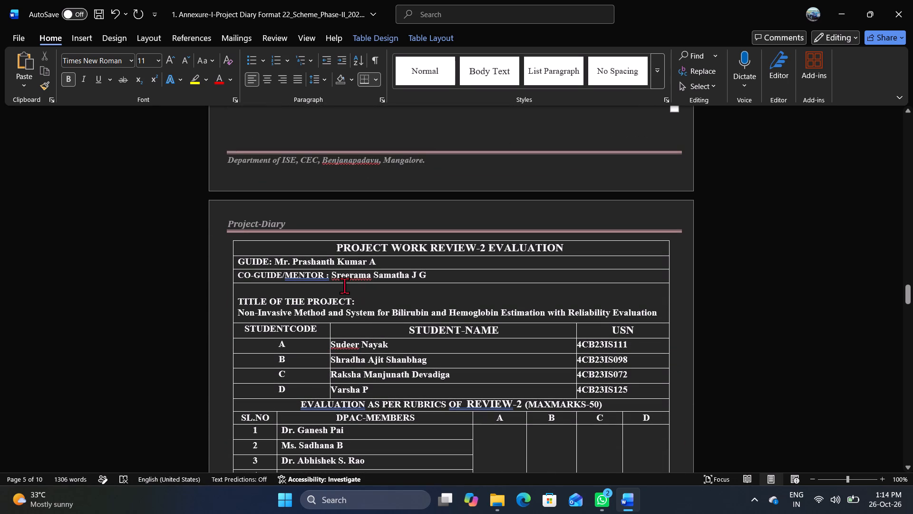
pyautogui.click(331, 276)
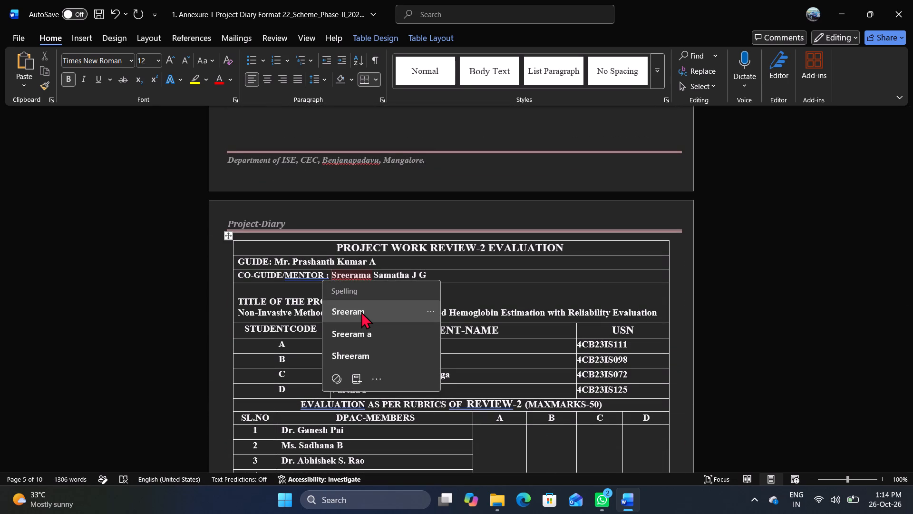
pyautogui.press('m')
pyautogui.write('r .')
pyautogui.press('BackSpace')
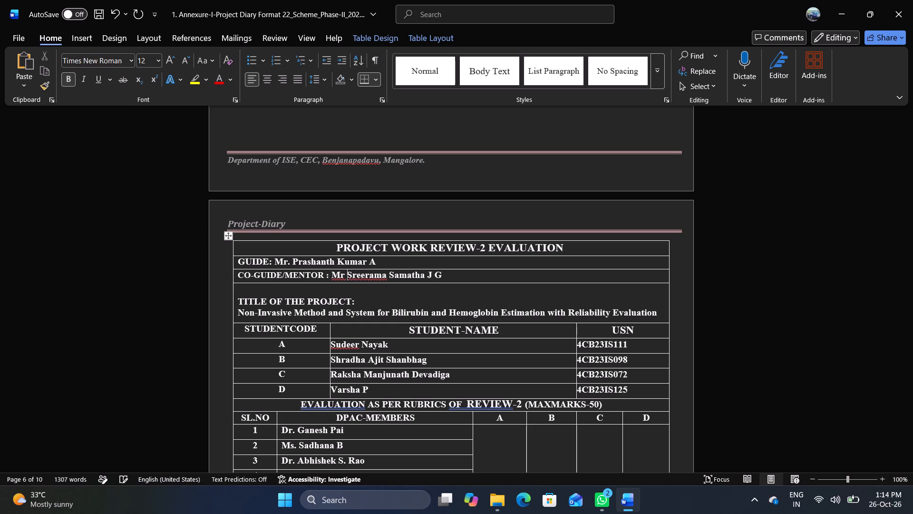
pyautogui.press('BackSpace')
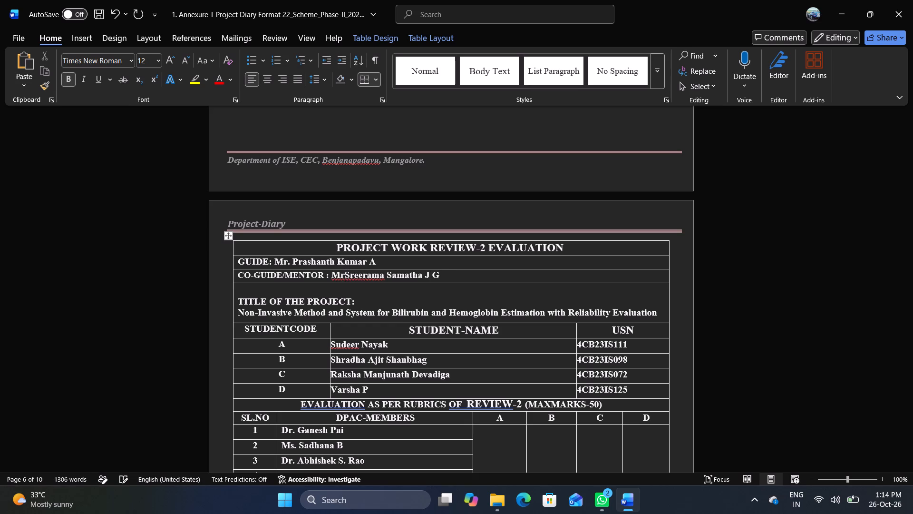
pyautogui.write('.')
pyautogui.press('space')
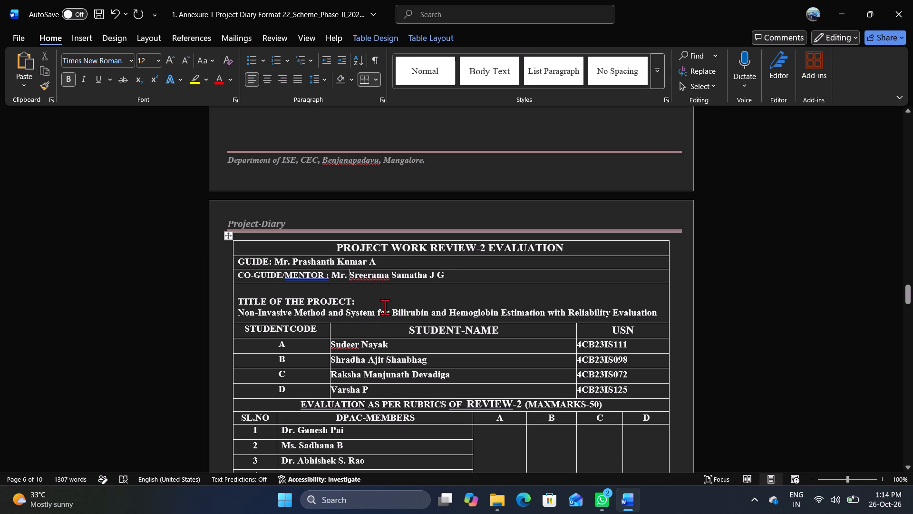
# Add the title "Mr." and a space before the project co-guide/mentor's name in the Project Work Final Evaluation Report table.
pyautogui.scroll(-2, 385, 307)
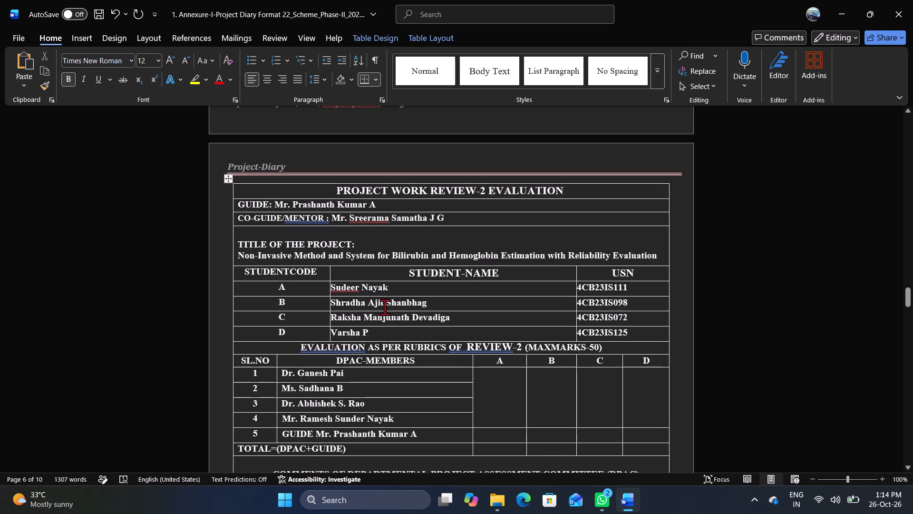
pyautogui.scroll(-6, 385, 307)
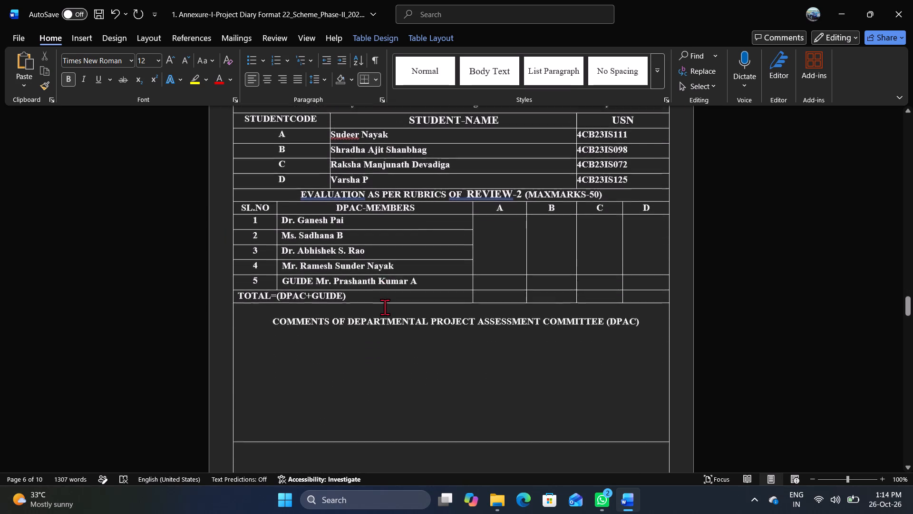
pyautogui.scroll(-3, 385, 307)
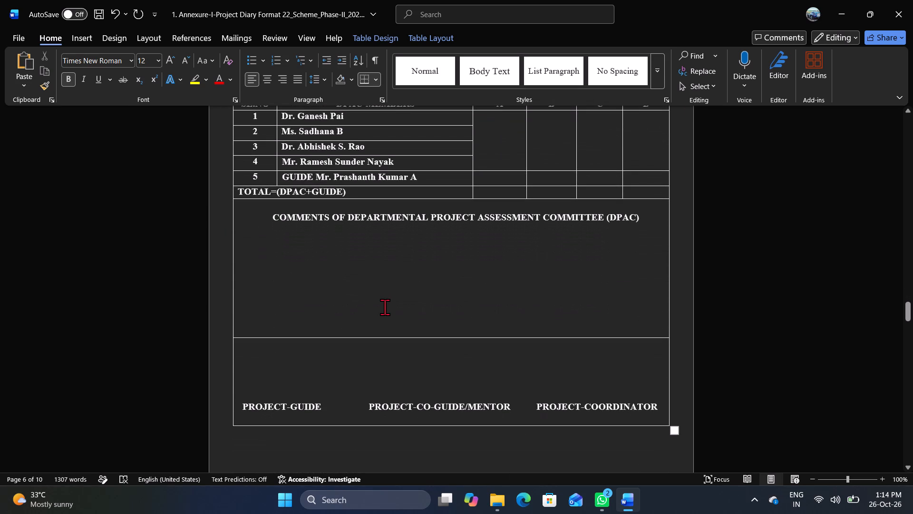
pyautogui.scroll(-11, 385, 307)
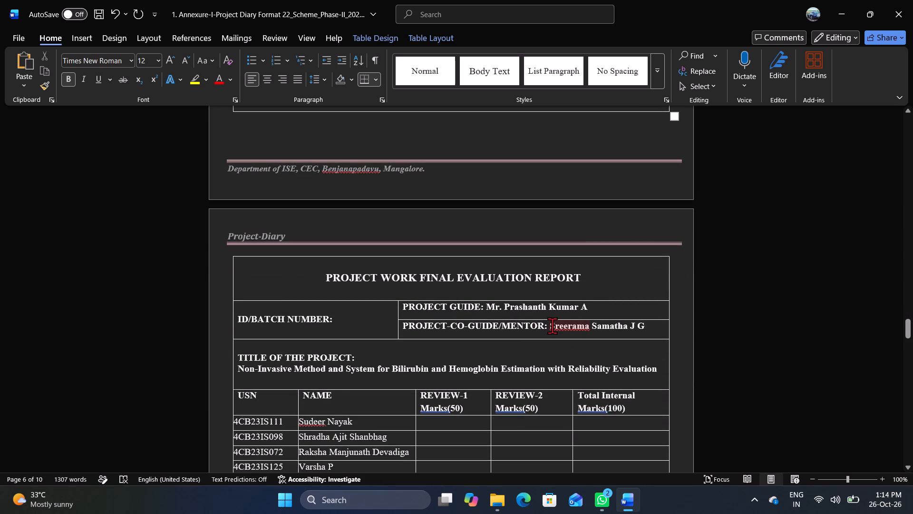
pyautogui.click(549, 326)
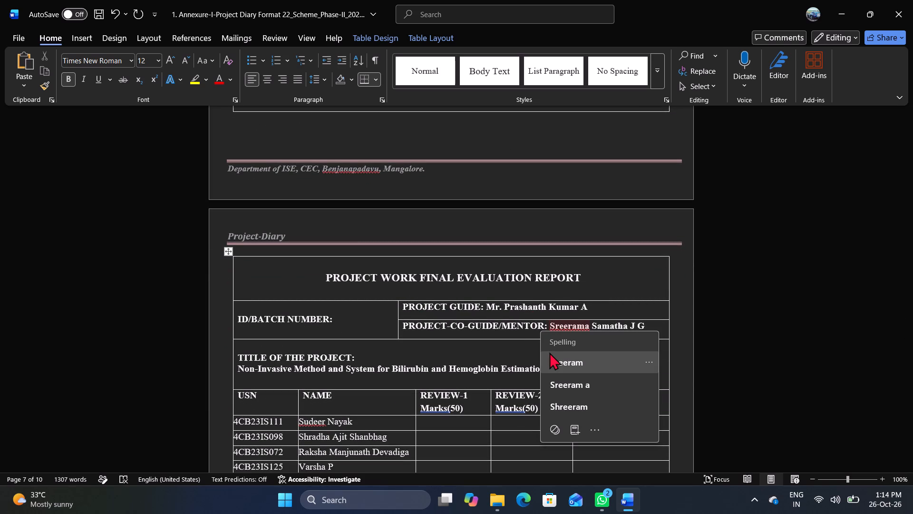
pyautogui.press('m')
pyautogui.hotkey('shift', 'r')
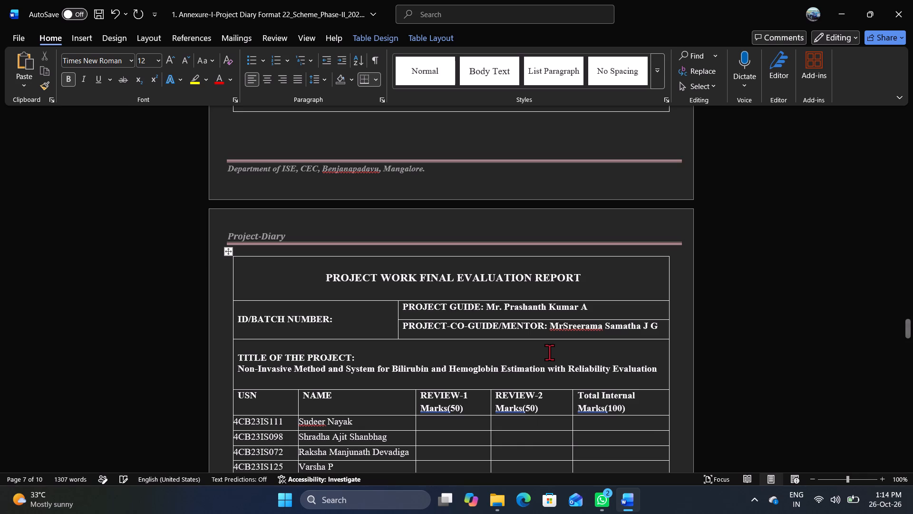
pyautogui.write('.')
pyautogui.press('space')
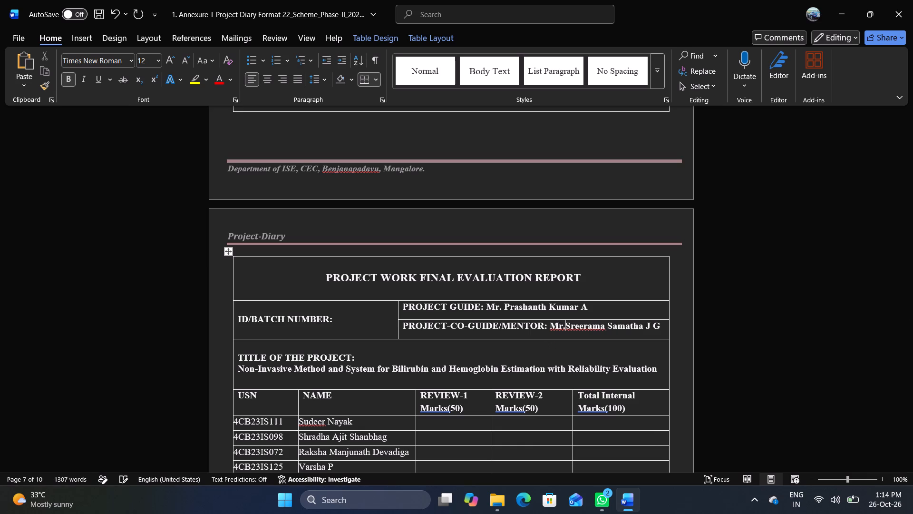
# Proofread the final evaluation report, the Phase-II Review-1 and Review-2 rubrics, and the meeting tables through the last page.
pyautogui.scroll(-8, 541, 353)
pyautogui.scroll(-14, 541, 353)
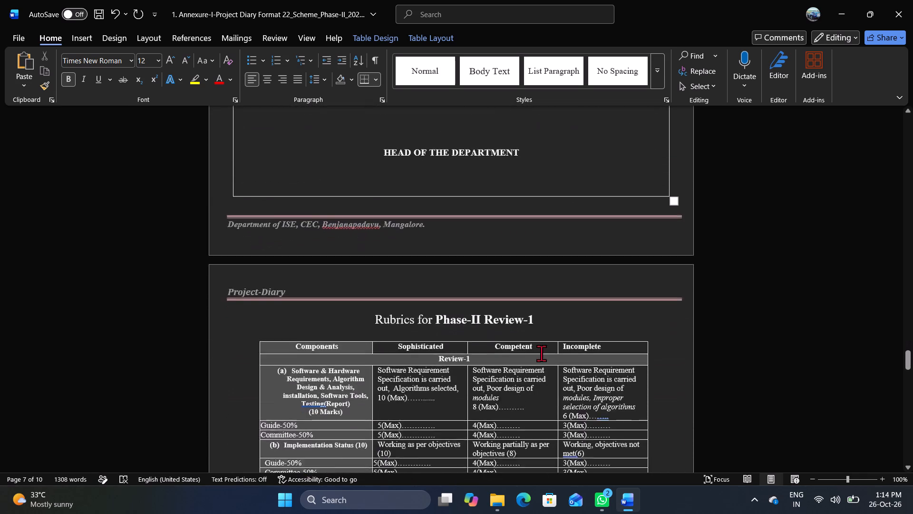
pyautogui.scroll(-3, 541, 353)
pyautogui.scroll(5, 541, 353)
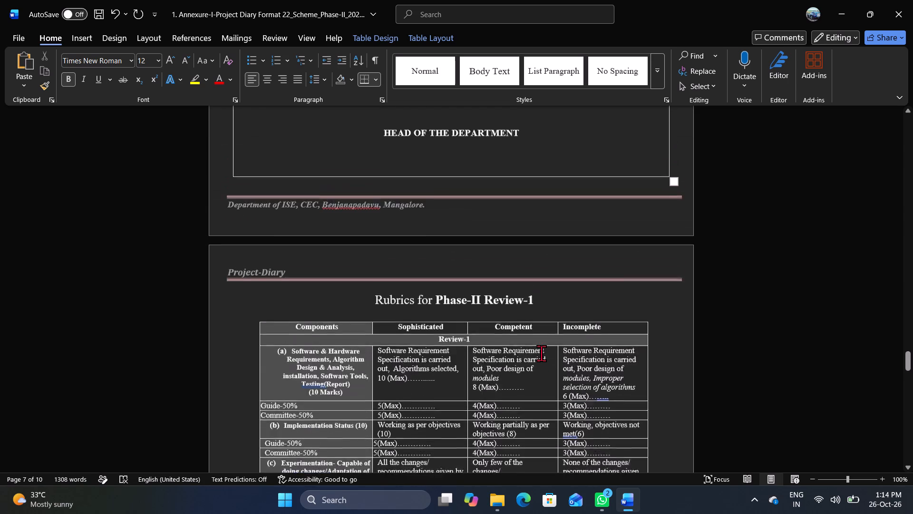
pyautogui.scroll(2, 541, 353)
pyautogui.scroll(-19, 541, 353)
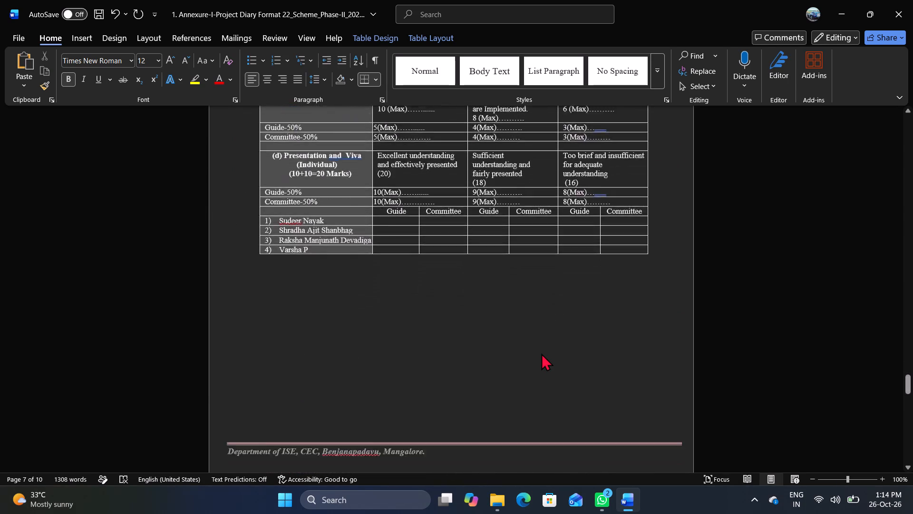
pyautogui.scroll(-14, 541, 353)
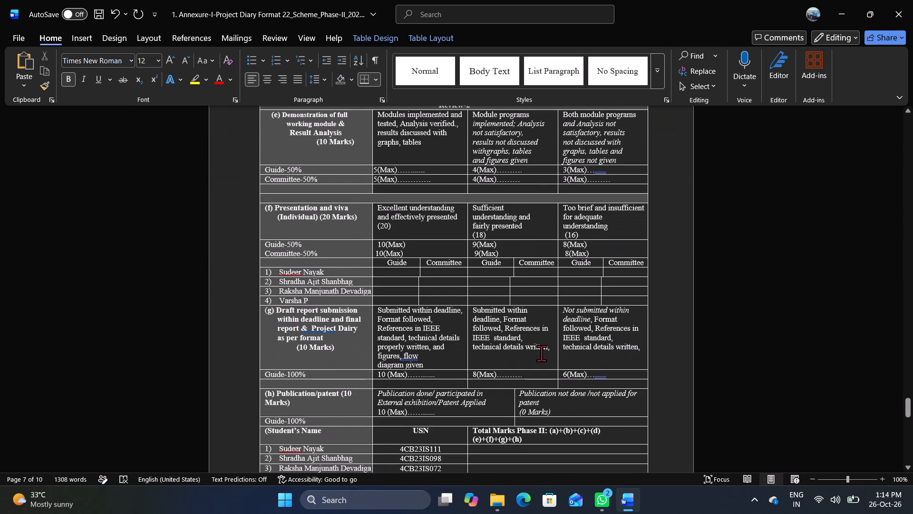
pyautogui.scroll(-13, 541, 353)
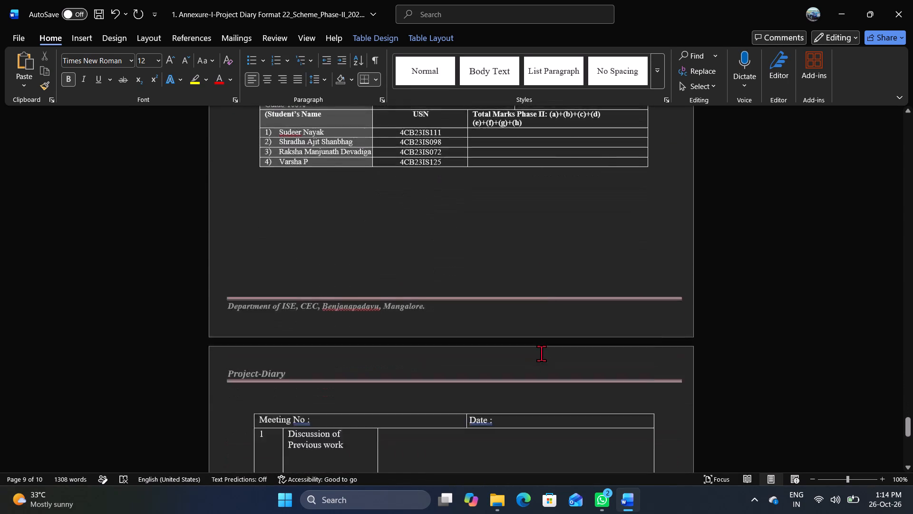
pyautogui.scroll(-9, 541, 353)
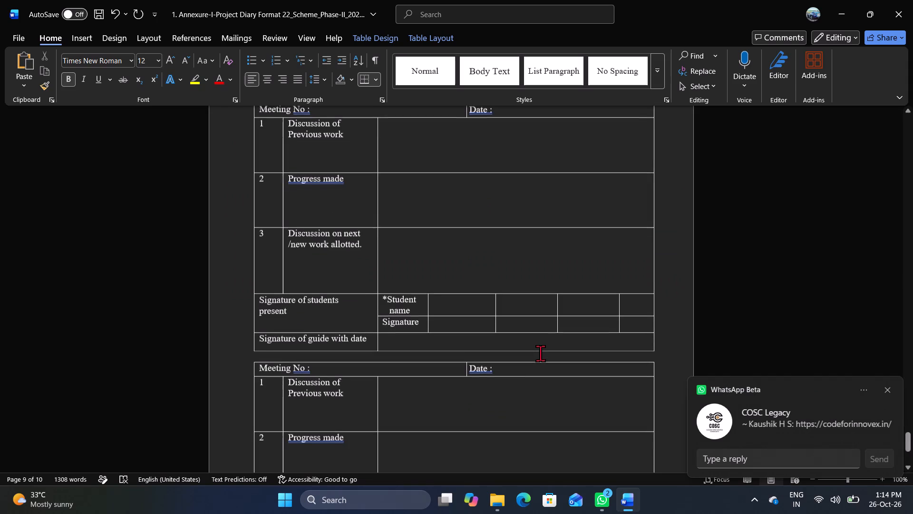
pyautogui.scroll(-12, 540, 353)
# Recheck the pages backwards from the meeting tables through the rubrics and final evaluation report to the Review-2 and Review-1 evaluation tables.
pyautogui.scroll(2, 540, 353)
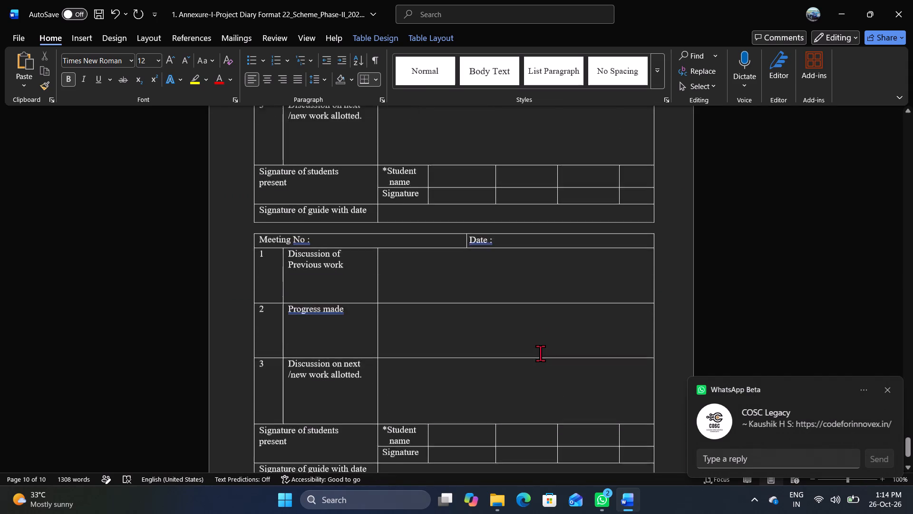
pyautogui.scroll(16, 540, 353)
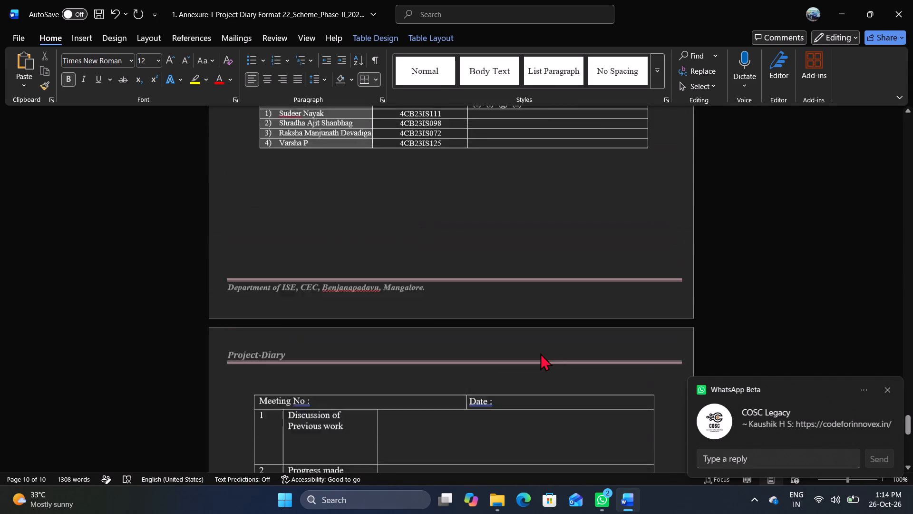
pyautogui.scroll(14, 540, 353)
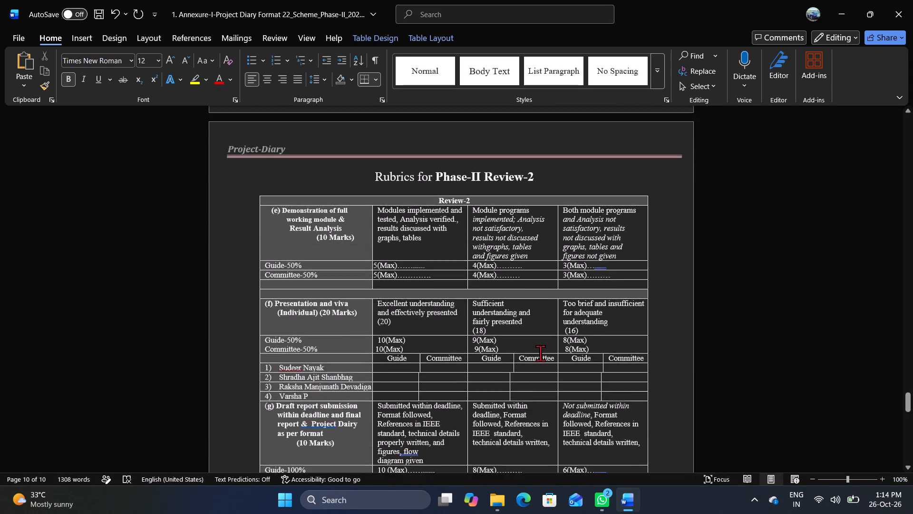
pyautogui.scroll(4, 540, 353)
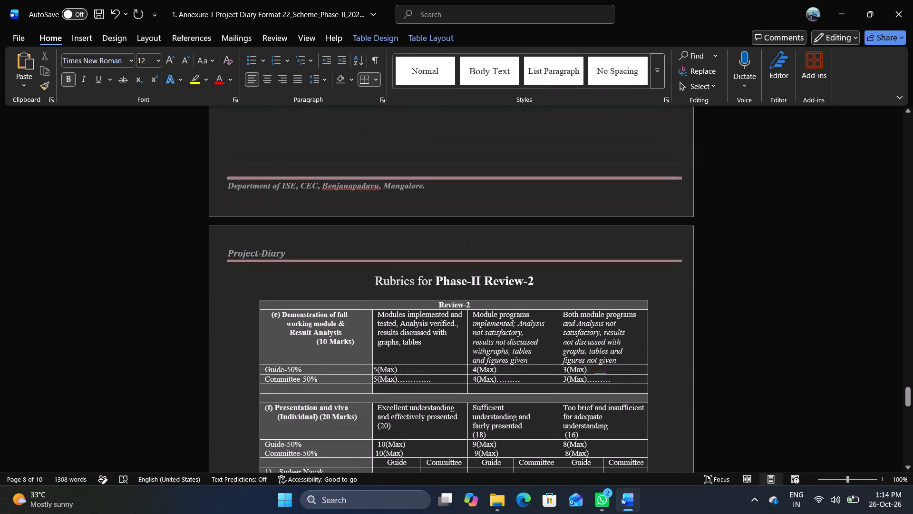
pyautogui.scroll(8, 540, 353)
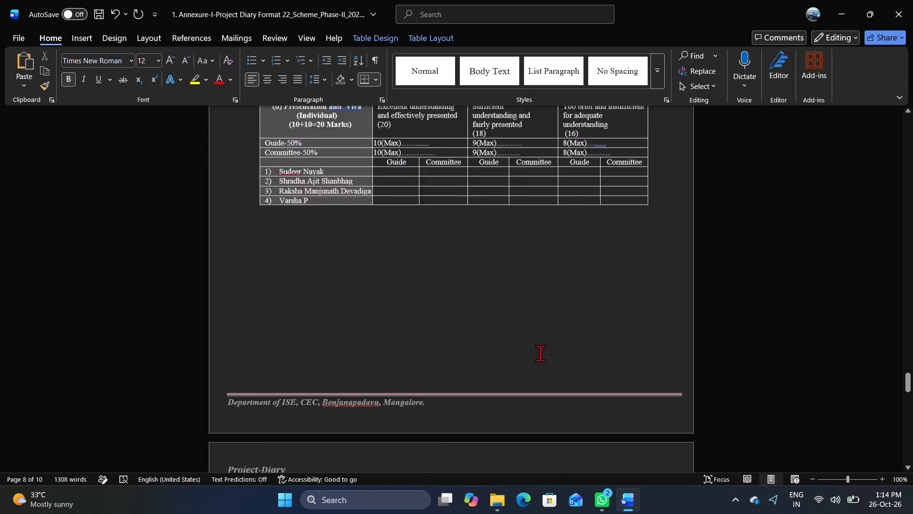
pyautogui.scroll(20, 540, 353)
pyautogui.scroll(5, 540, 353)
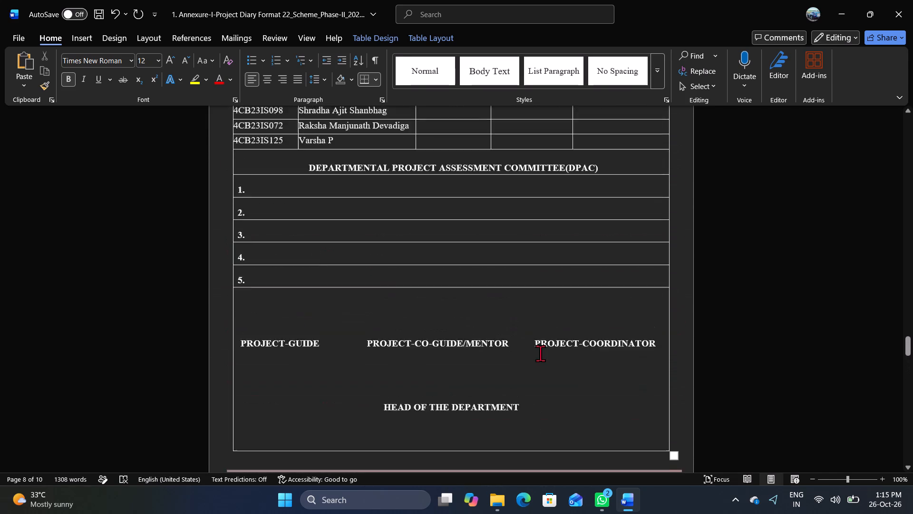
pyautogui.scroll(14, 540, 353)
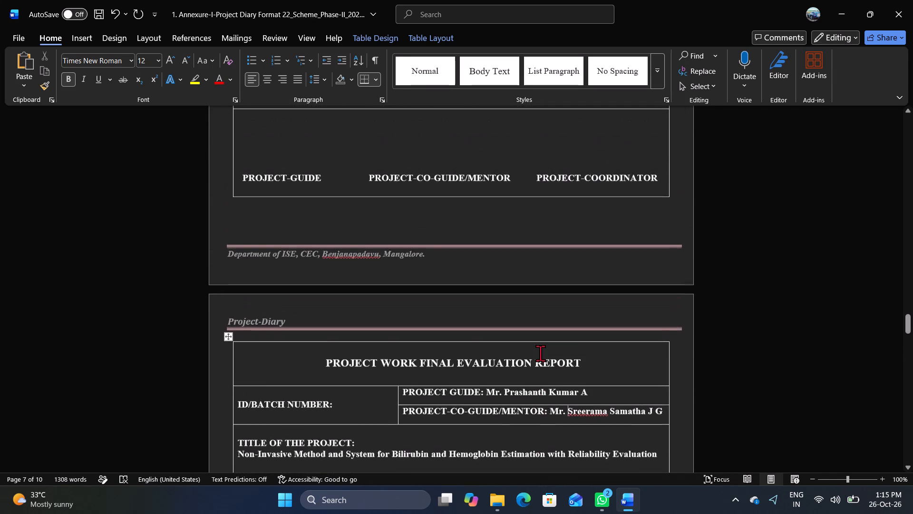
pyautogui.scroll(-4, 540, 353)
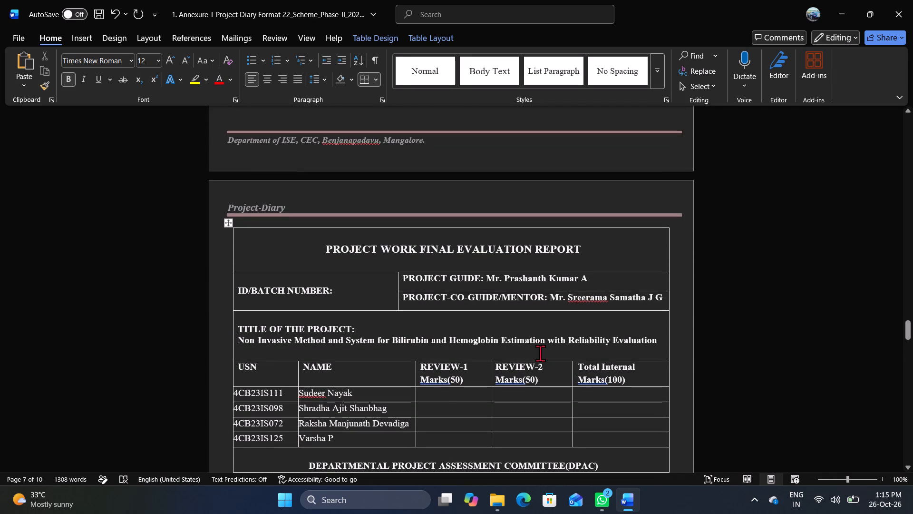
pyautogui.scroll(18, 540, 353)
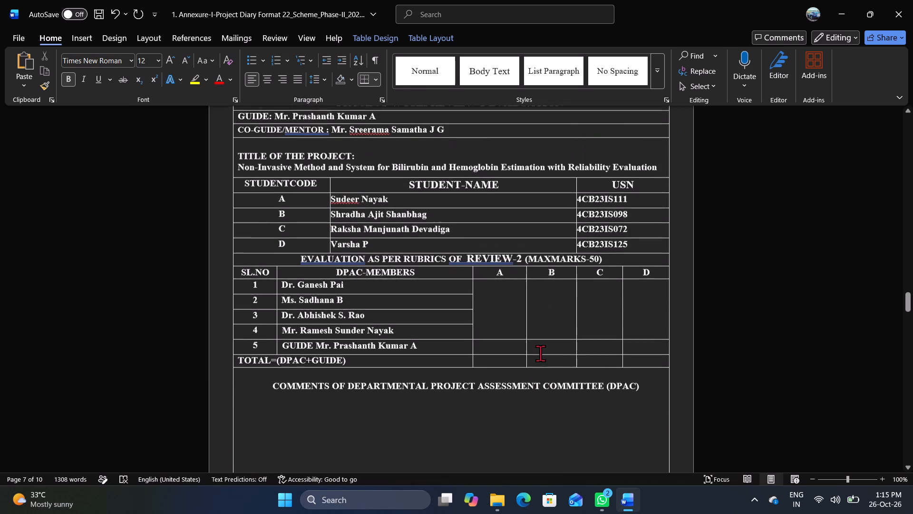
pyautogui.scroll(10, 540, 353)
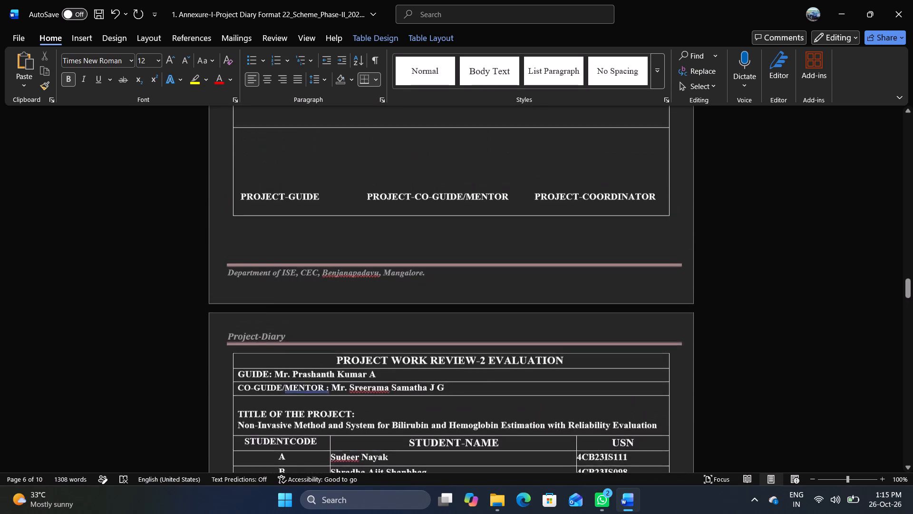
pyautogui.scroll(2, 540, 353)
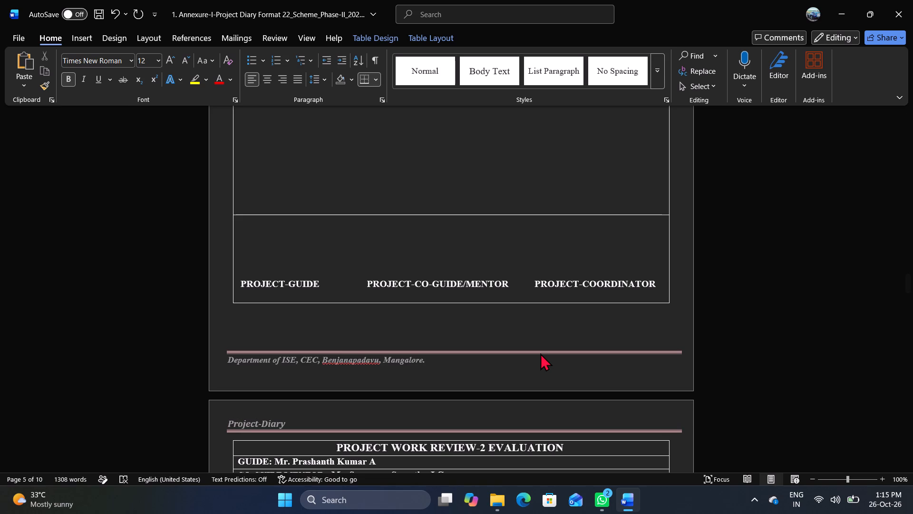
# Review the Review-1 evaluation page backwards from its signature row to the guide and co-guide entries.
pyautogui.scroll(2, 540, 353)
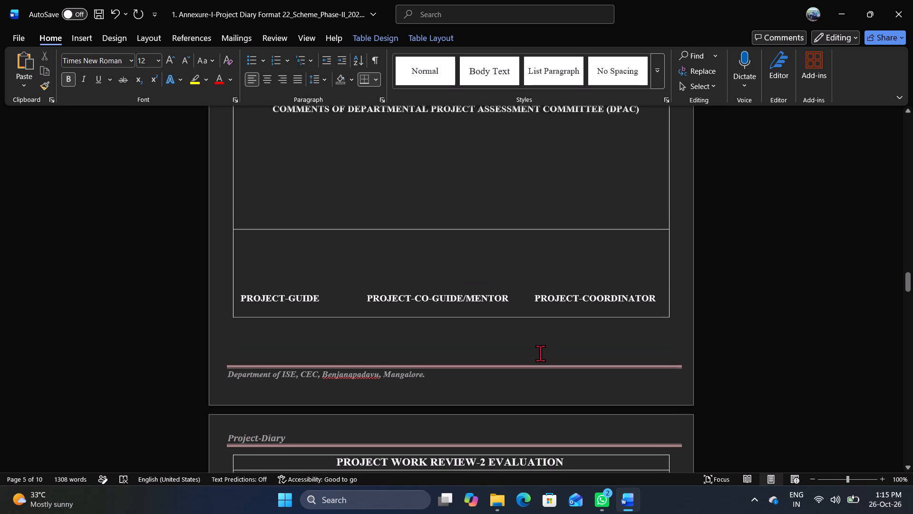
pyautogui.scroll(6, 540, 353)
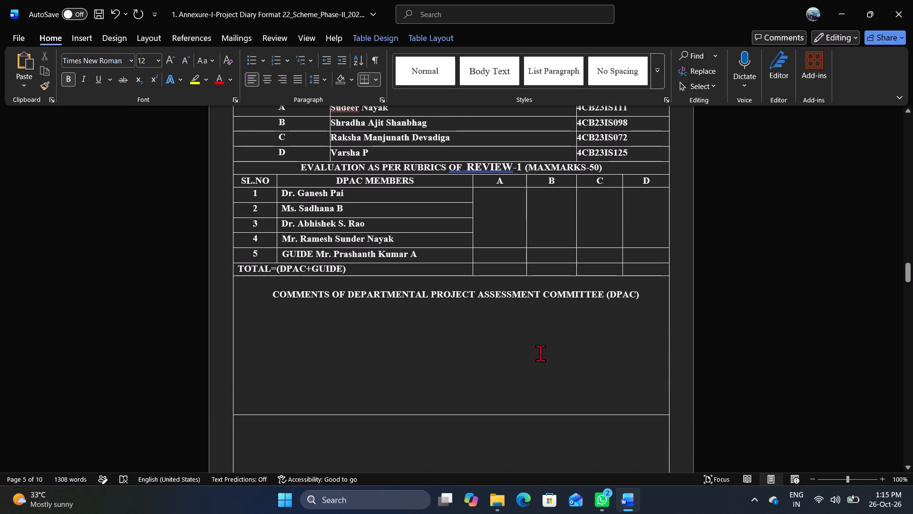
pyautogui.scroll(8, 540, 353)
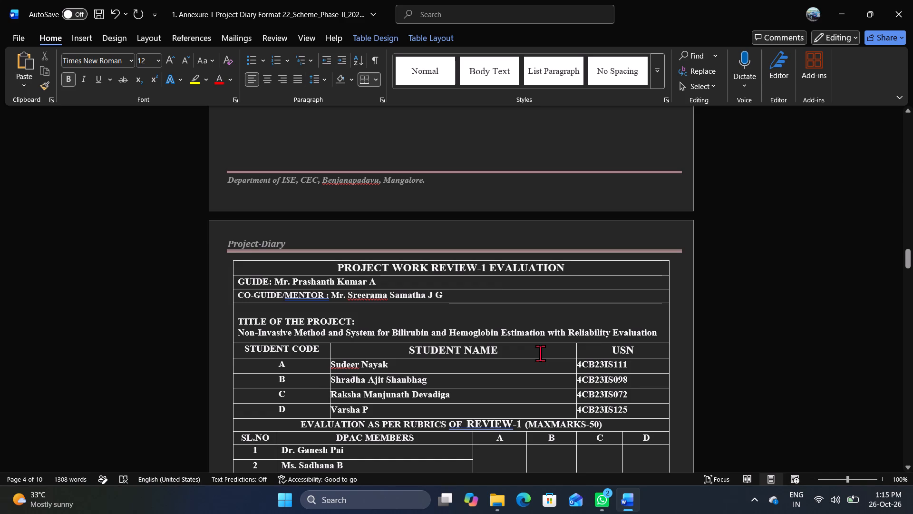
pyautogui.scroll(1, 540, 353)
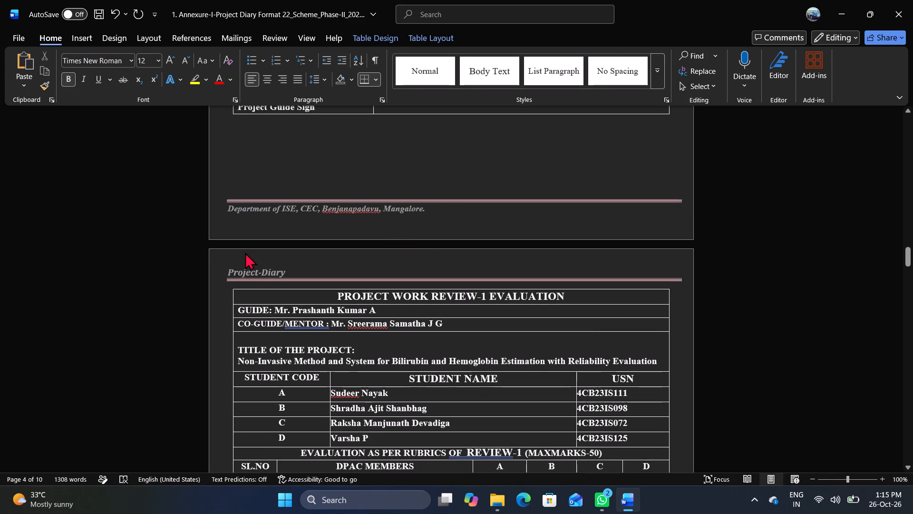
# Save the project diary document.
pyautogui.hotkey('ctrl', 's')
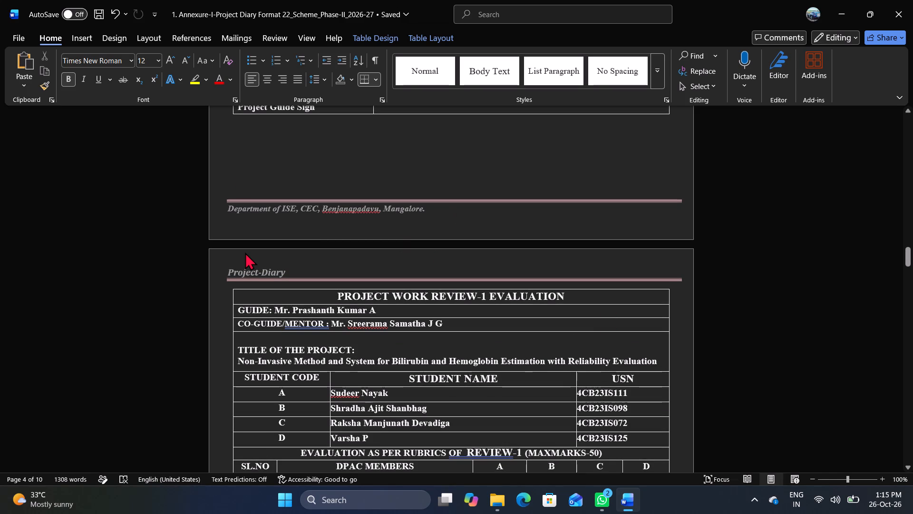
# Close the project diary document and the file explorer window showing drive D.
pyautogui.click(912, 11)
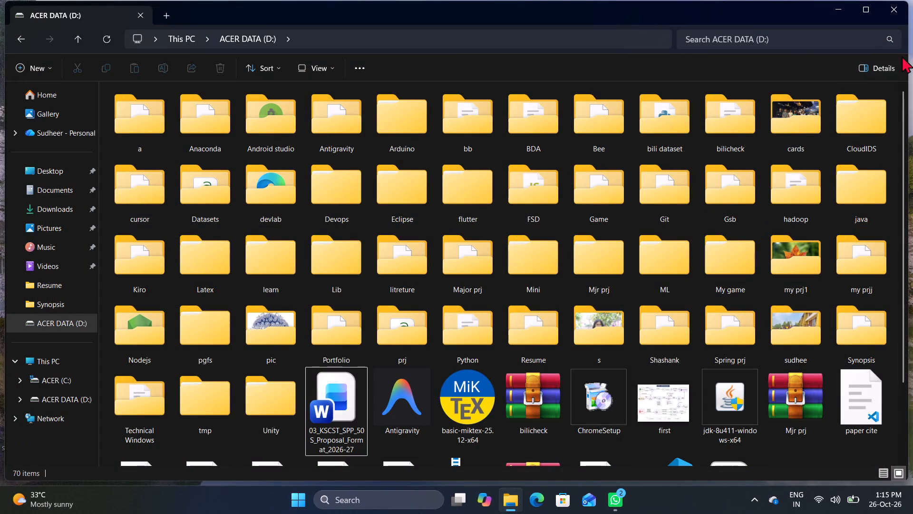
pyautogui.click(895, 10)
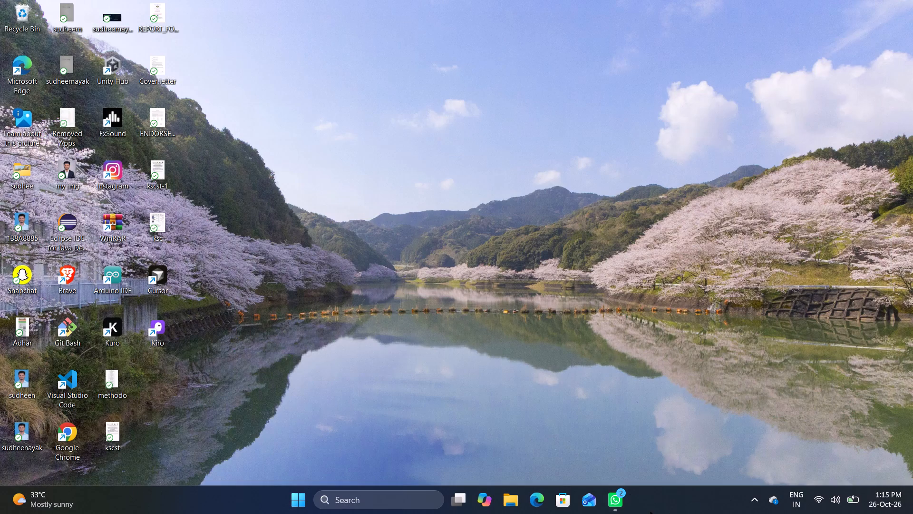
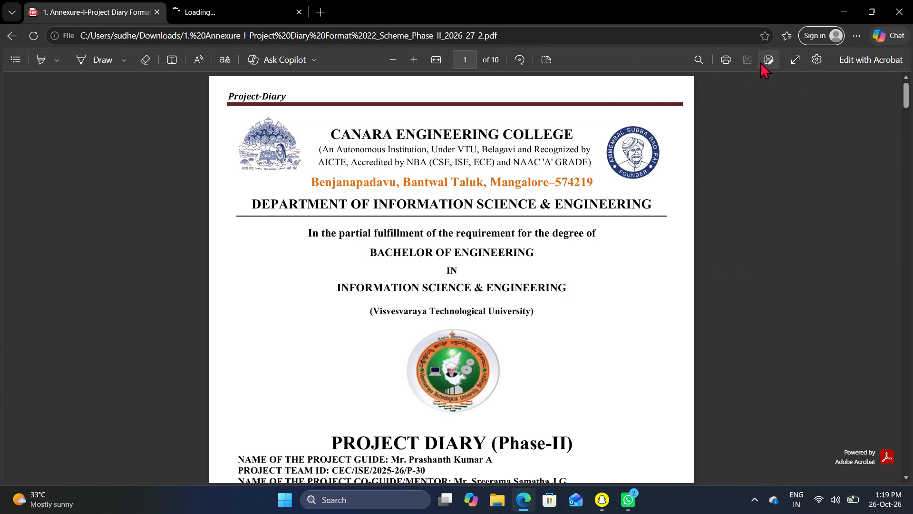
# Open the print settings for the project diary PDF, choose a custom page range and look through the preview to its last page.
pyautogui.click(728, 63)
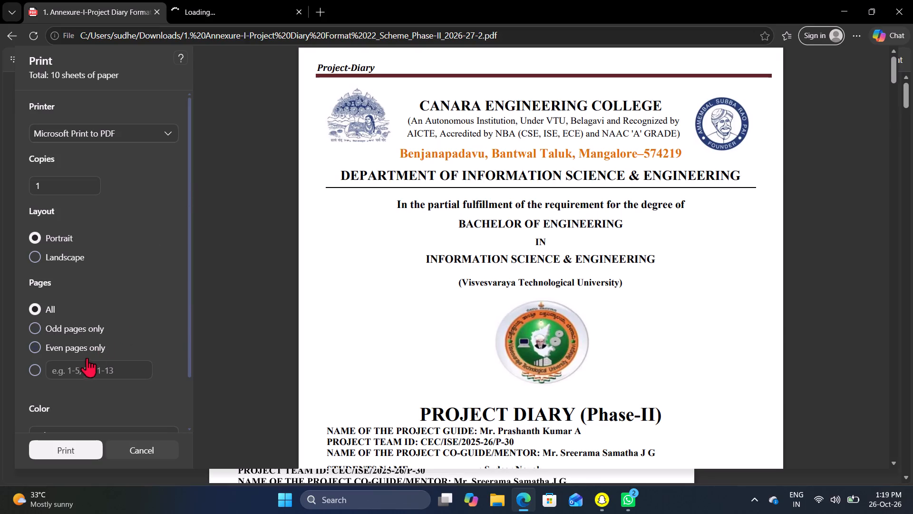
pyautogui.click(85, 366)
pyautogui.scroll(-8, 442, 339)
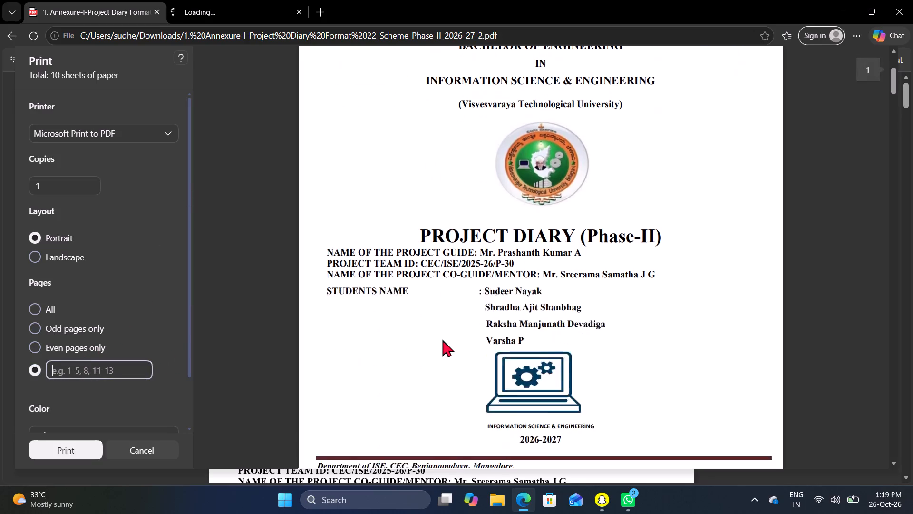
pyautogui.scroll(-20, 442, 339)
pyautogui.scroll(-16, 442, 339)
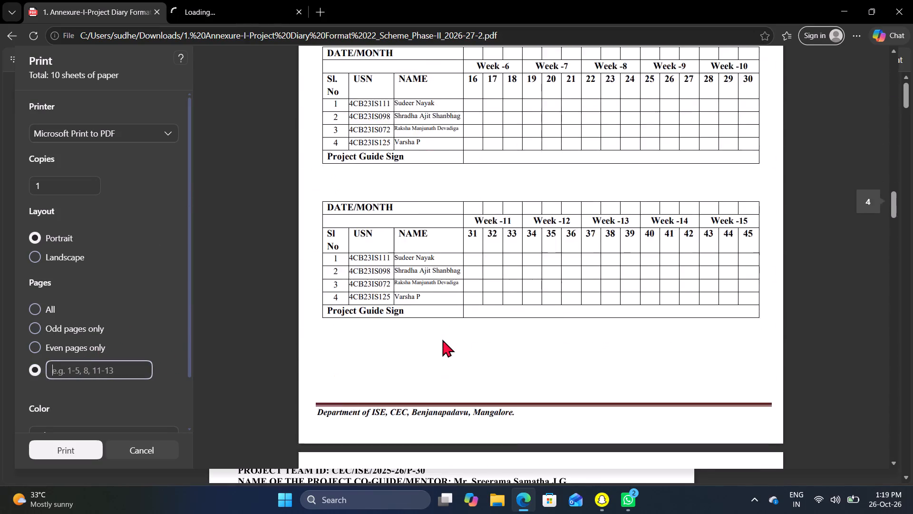
pyautogui.scroll(-20, 442, 339)
pyautogui.scroll(-16, 442, 339)
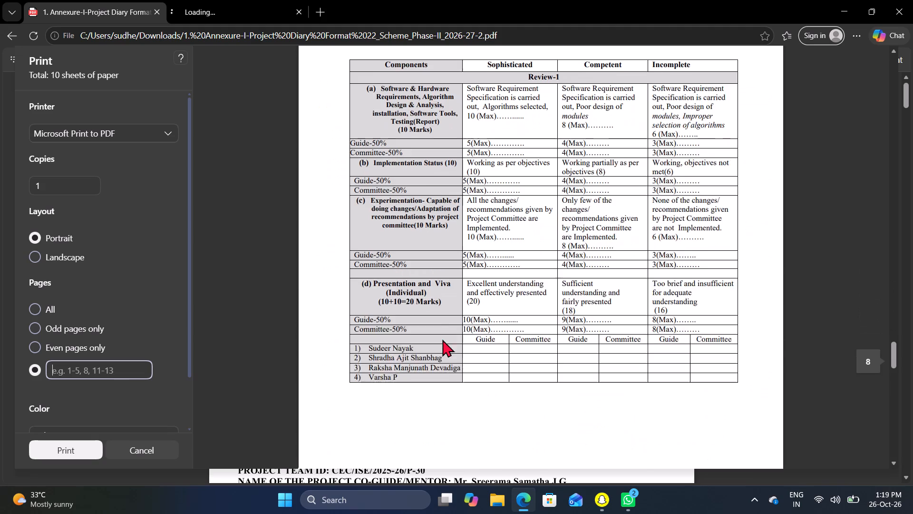
pyautogui.scroll(-20, 442, 339)
pyautogui.scroll(-15, 442, 339)
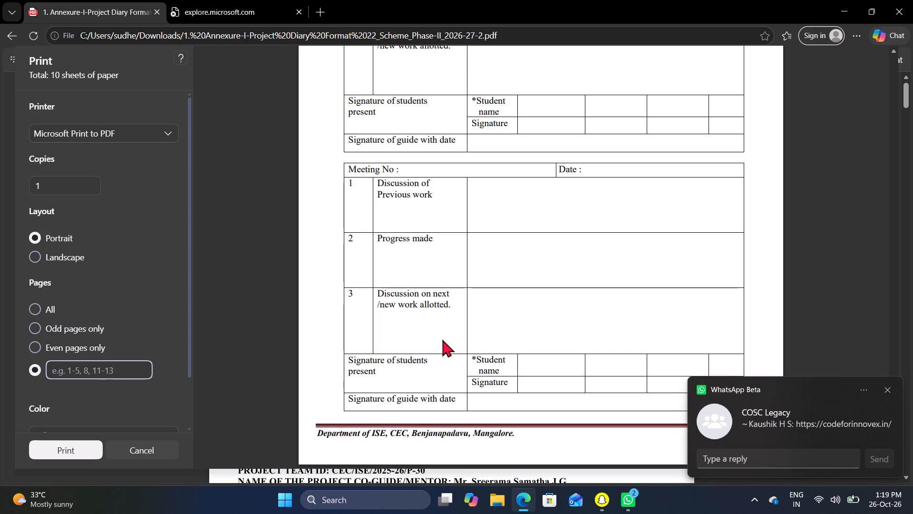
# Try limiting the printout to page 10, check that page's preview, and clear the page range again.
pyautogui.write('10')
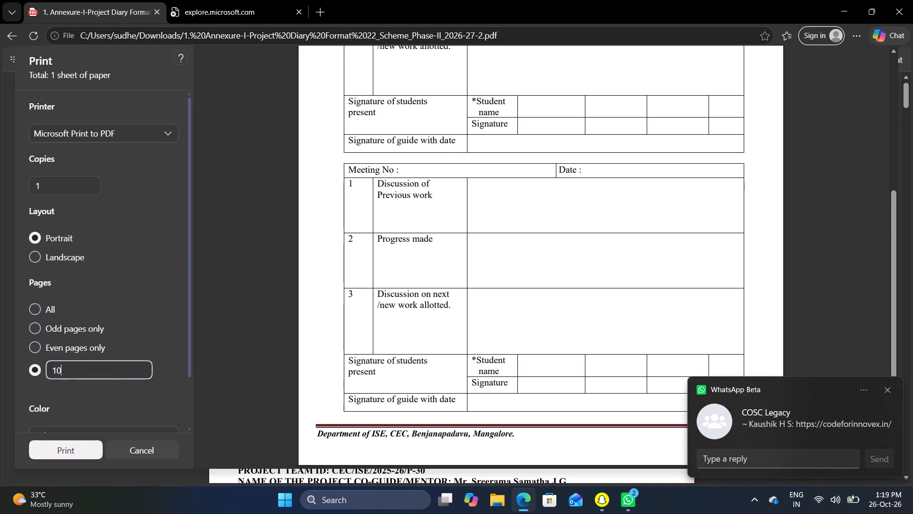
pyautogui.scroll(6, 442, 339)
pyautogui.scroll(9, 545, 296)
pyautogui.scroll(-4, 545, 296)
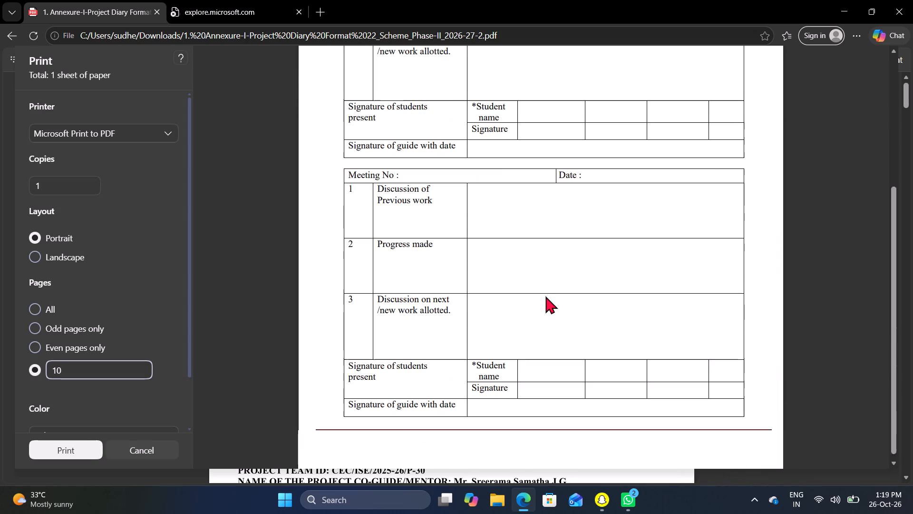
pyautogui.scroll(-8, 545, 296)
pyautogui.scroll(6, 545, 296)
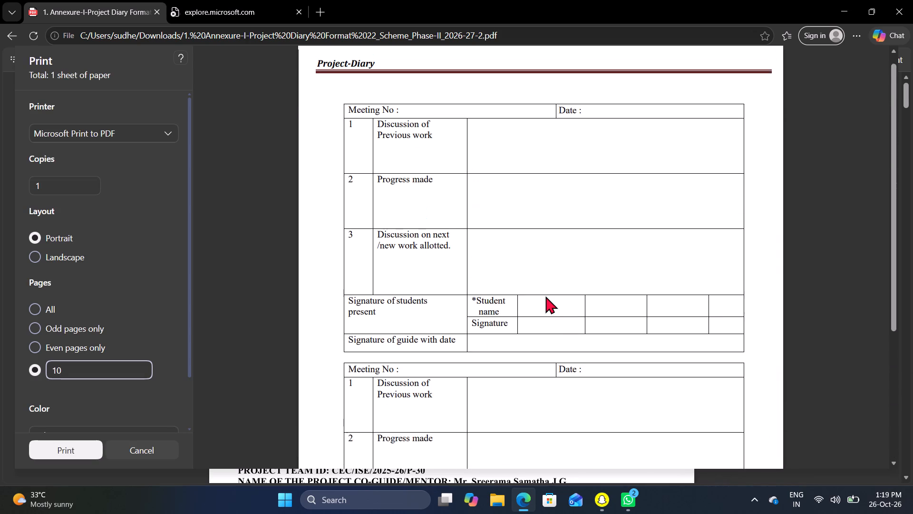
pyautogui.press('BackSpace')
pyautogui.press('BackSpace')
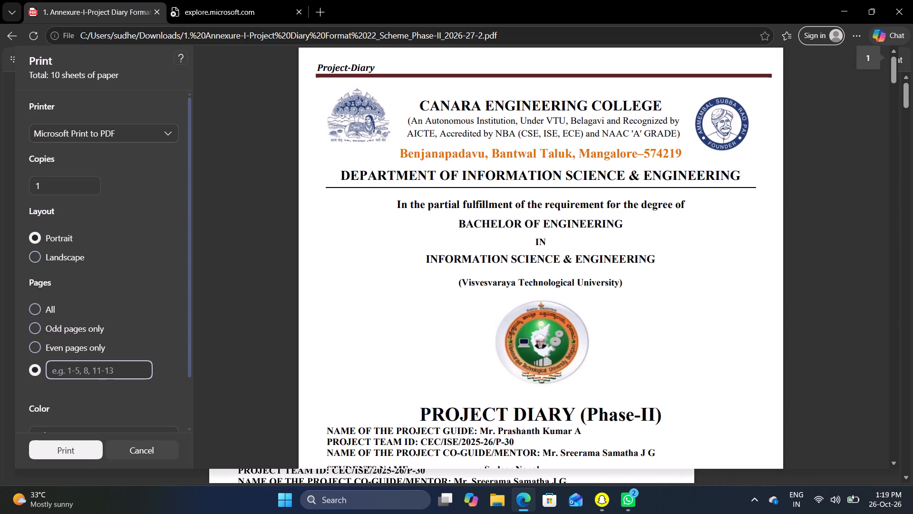
# Set the print page range to 1-09 and check the previewed pages through to the final marks table.
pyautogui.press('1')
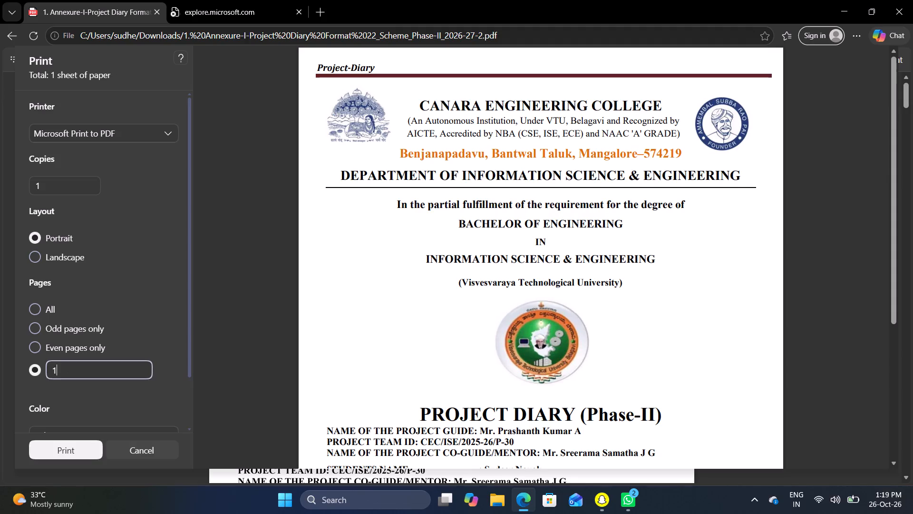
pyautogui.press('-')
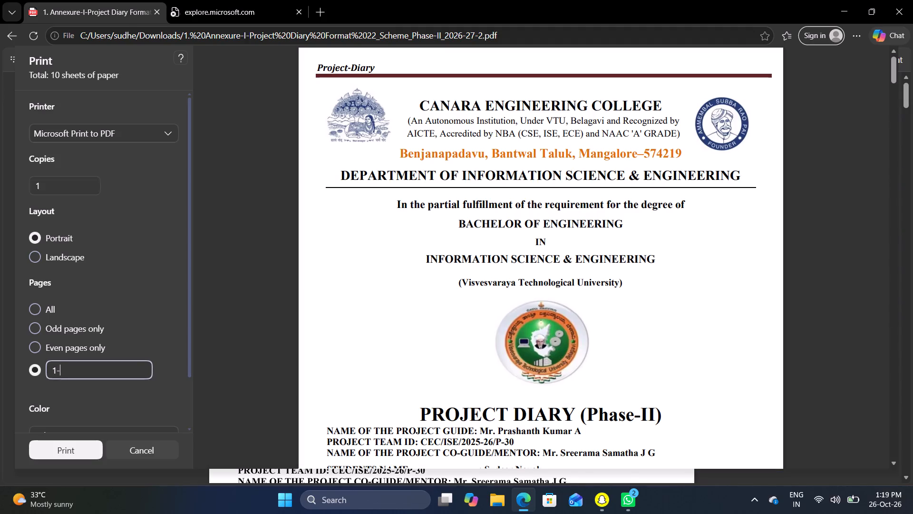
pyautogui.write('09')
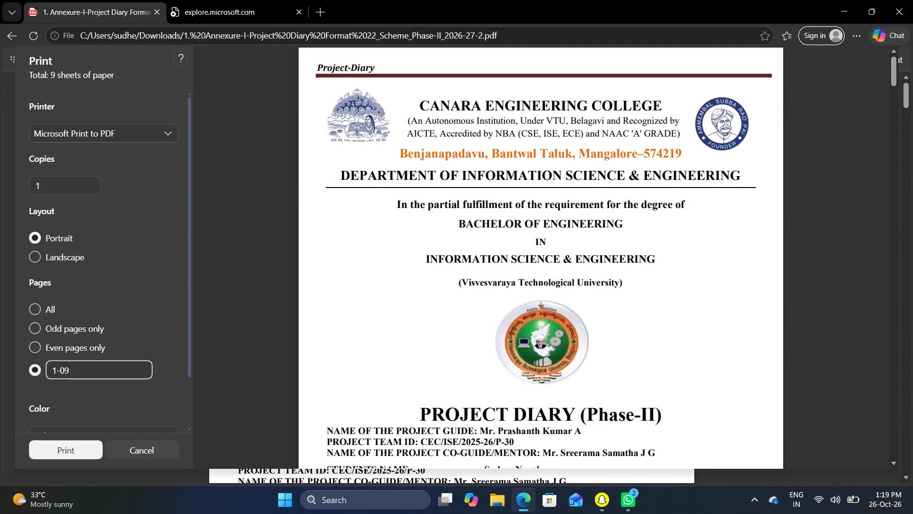
pyautogui.scroll(-20, 574, 289)
pyautogui.scroll(-15, 574, 289)
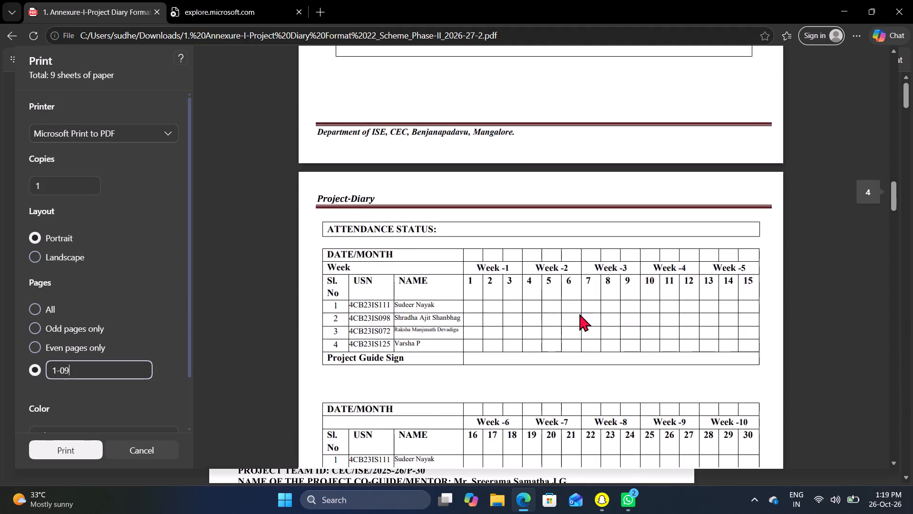
pyautogui.scroll(-20, 579, 314)
pyautogui.scroll(-12, 579, 314)
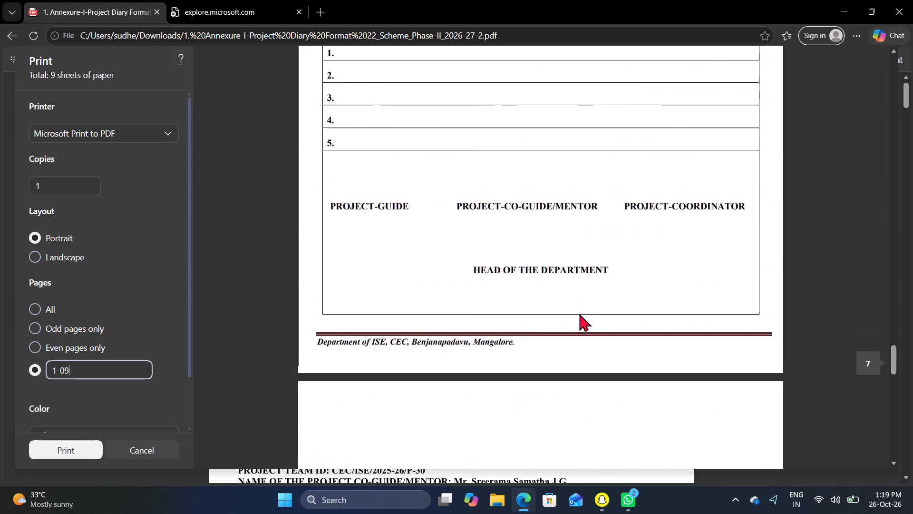
pyautogui.scroll(-20, 579, 314)
pyautogui.scroll(-13, 579, 314)
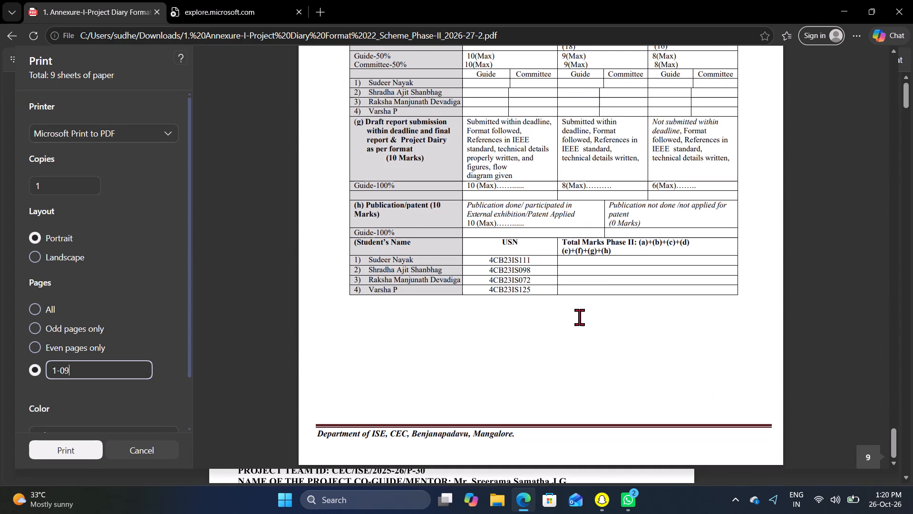
pyautogui.scroll(-20, 579, 317)
pyautogui.scroll(-2, 579, 317)
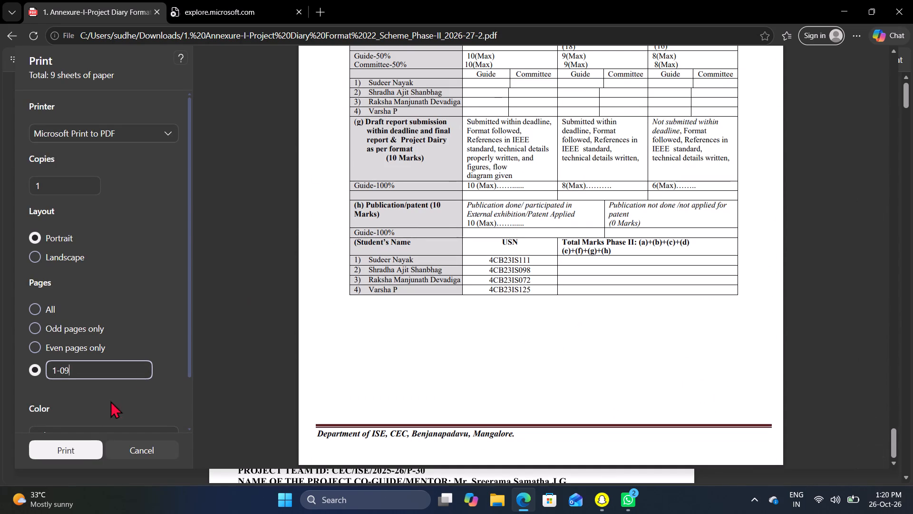
# Print the selected pages with Microsoft Print to PDF and save the output on the Desktop as dairy.
pyautogui.click(72, 448)
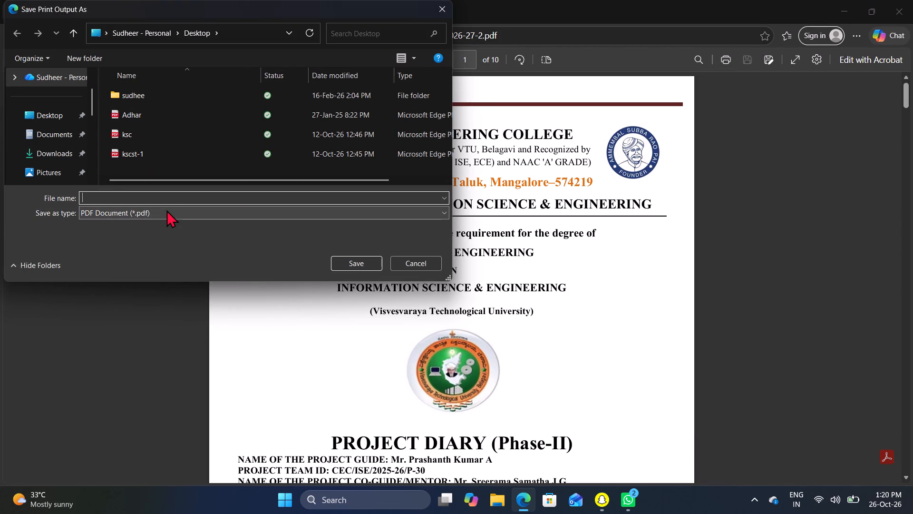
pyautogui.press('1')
pyautogui.press('BackSpace')
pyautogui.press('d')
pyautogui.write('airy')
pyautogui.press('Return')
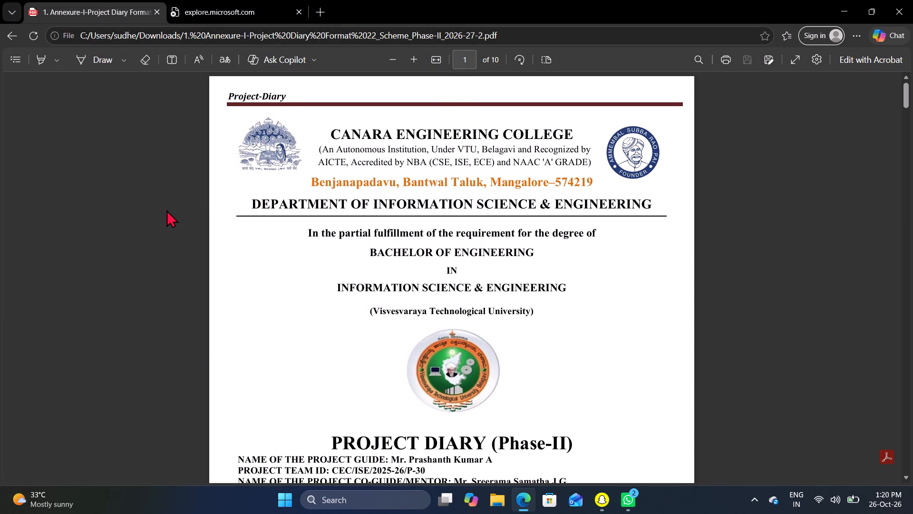
# Print only page 10 of the project diary to PDF, naming the output file page in the Desktop folder.
pyautogui.click(726, 63)
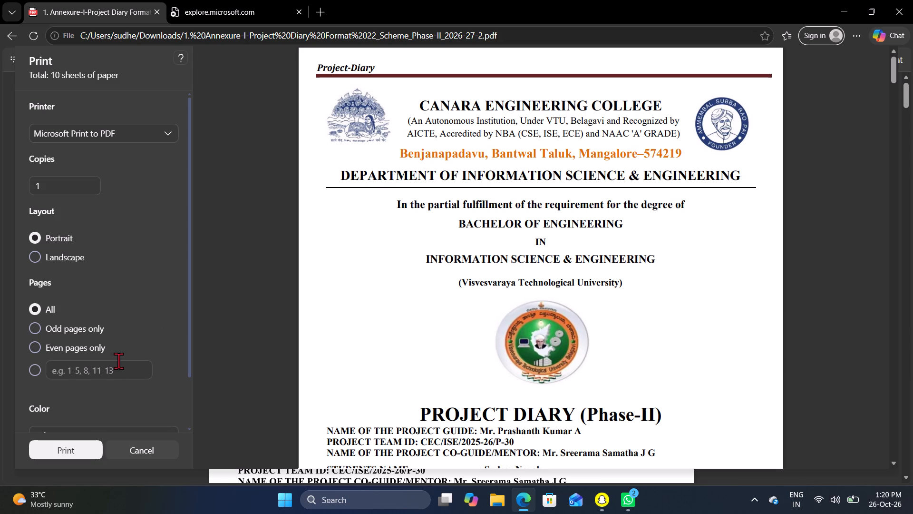
pyautogui.click(118, 361)
pyautogui.write('10')
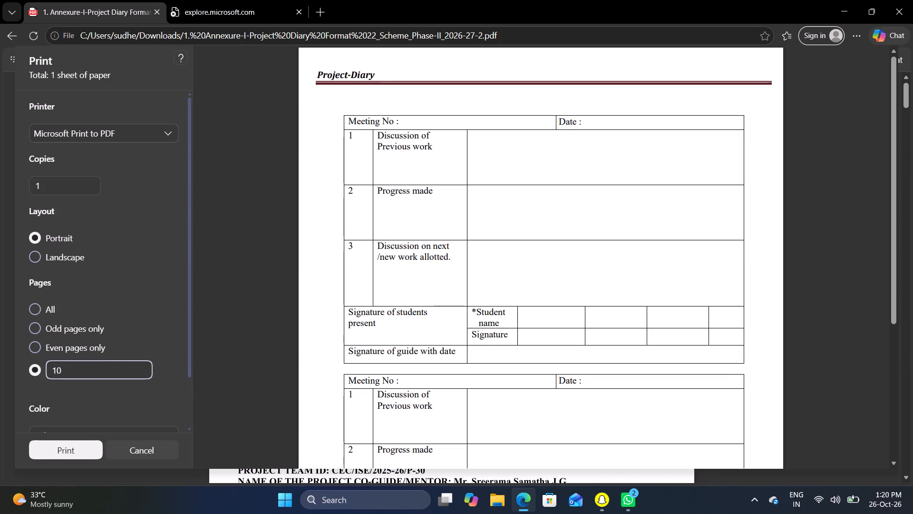
pyautogui.scroll(-14, 448, 352)
pyautogui.scroll(8, 448, 352)
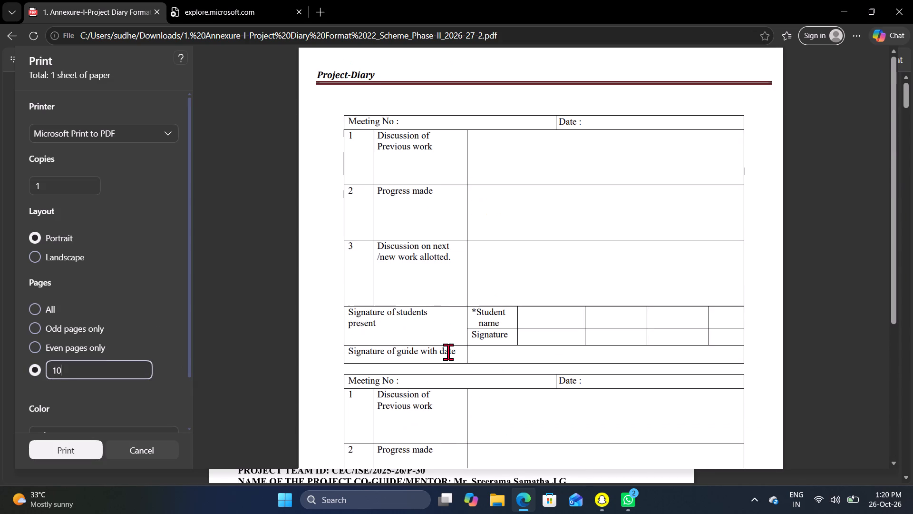
pyautogui.scroll(5, 448, 352)
pyautogui.click(42, 447)
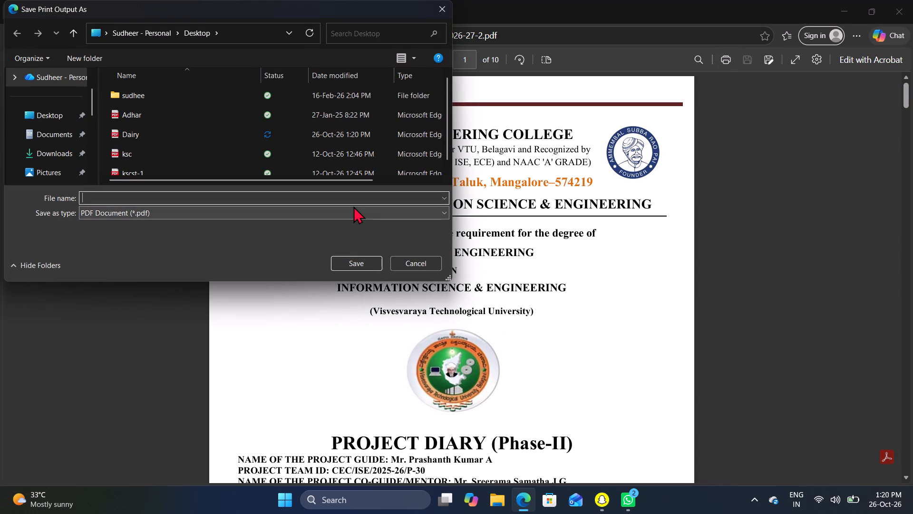
pyautogui.write('pa')
pyautogui.write('ge')
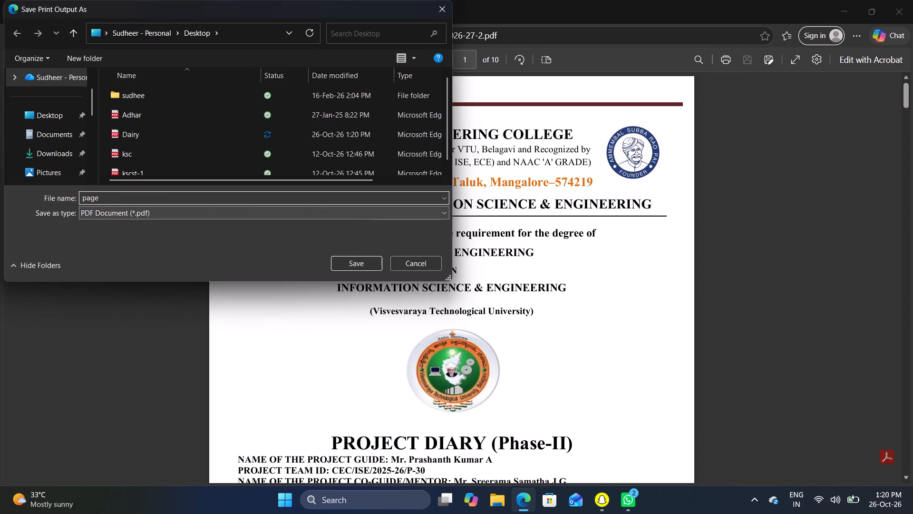
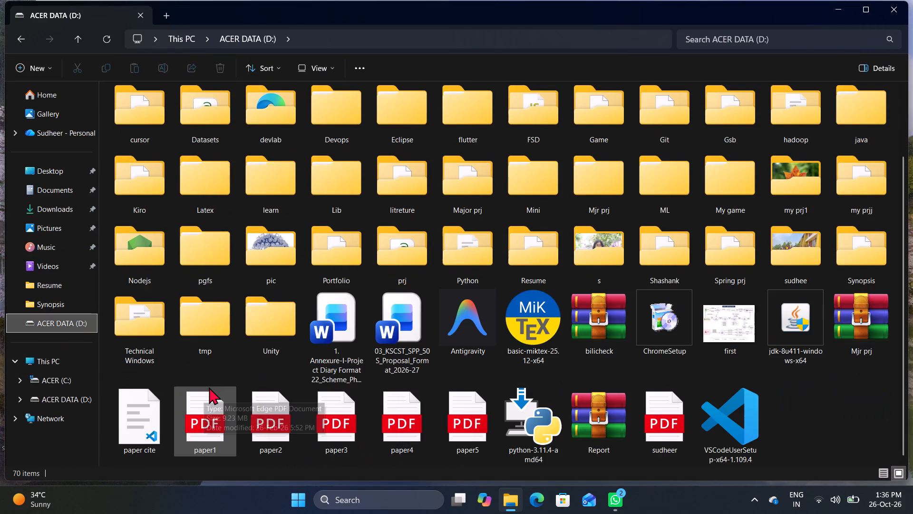
# Open the Annexure-I Project Diary Format Phase-II document from the D: drive in Word.
pyautogui.doubleClick(361, 321)
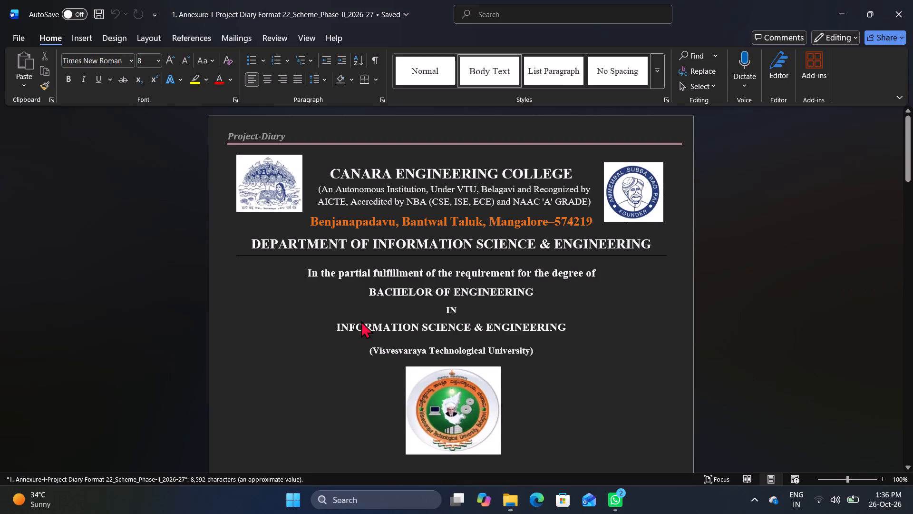
# Copy both Meeting No tables on the last page of the project diary.
pyautogui.scroll(-15, 476, 307)
pyautogui.scroll(-12, 465, 330)
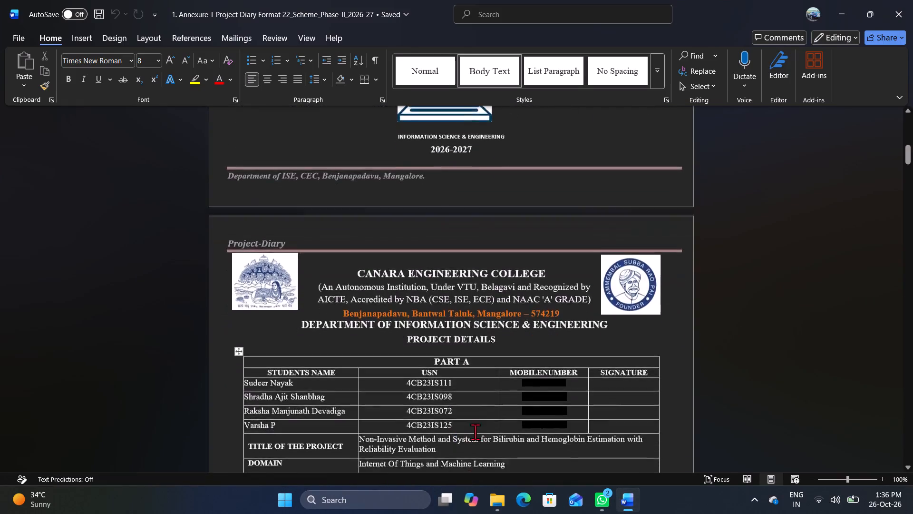
pyautogui.scroll(-20, 475, 432)
pyautogui.scroll(-20, 475, 432)
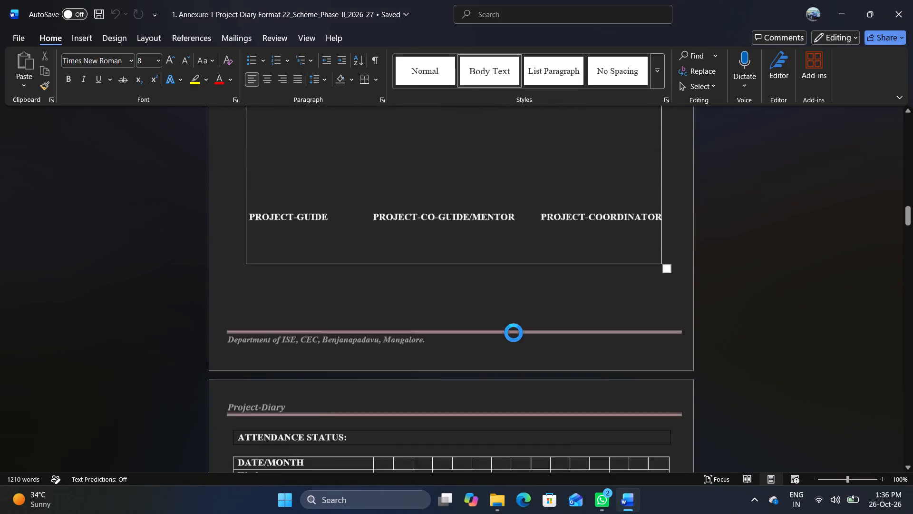
pyautogui.scroll(-12, 514, 333)
pyautogui.moveTo(909, 233); pyautogui.dragTo(912, 438)
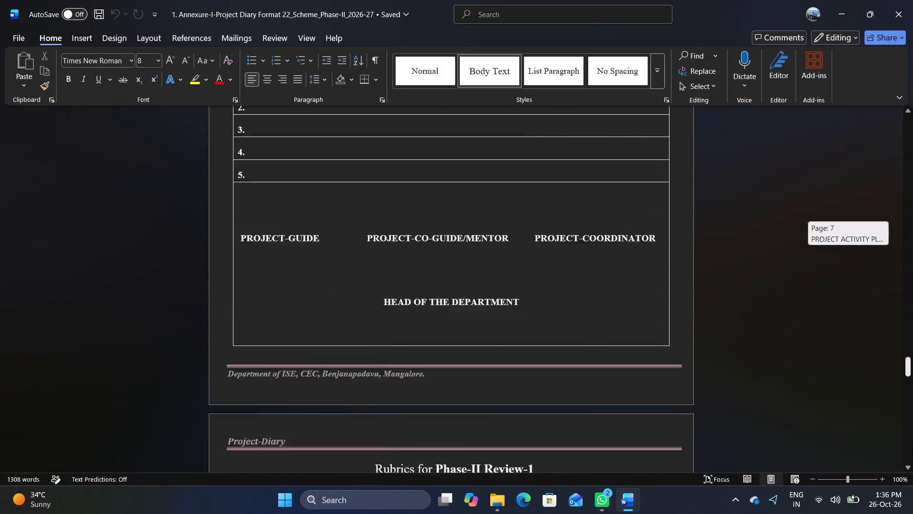
pyautogui.moveTo(912, 438); pyautogui.dragTo(912, 513)
pyautogui.scroll(14, 461, 201)
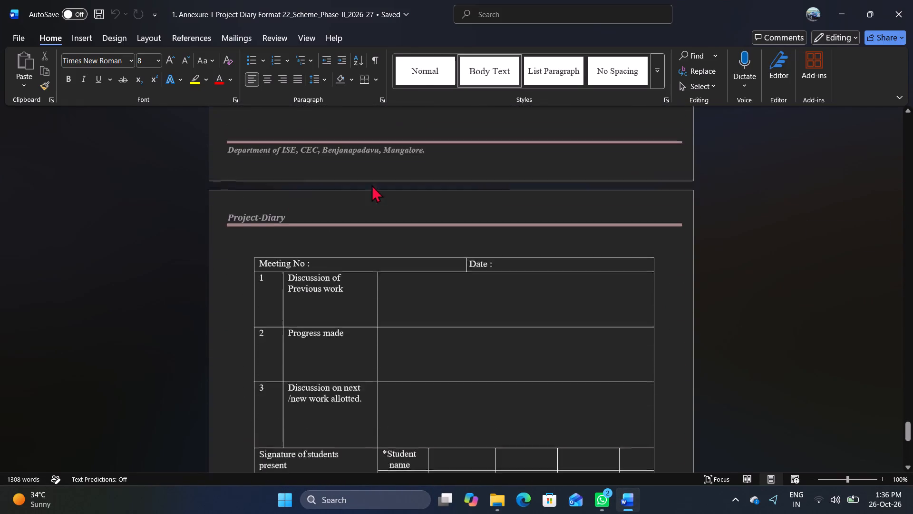
pyautogui.moveTo(244, 295); pyautogui.dragTo(461, 496)
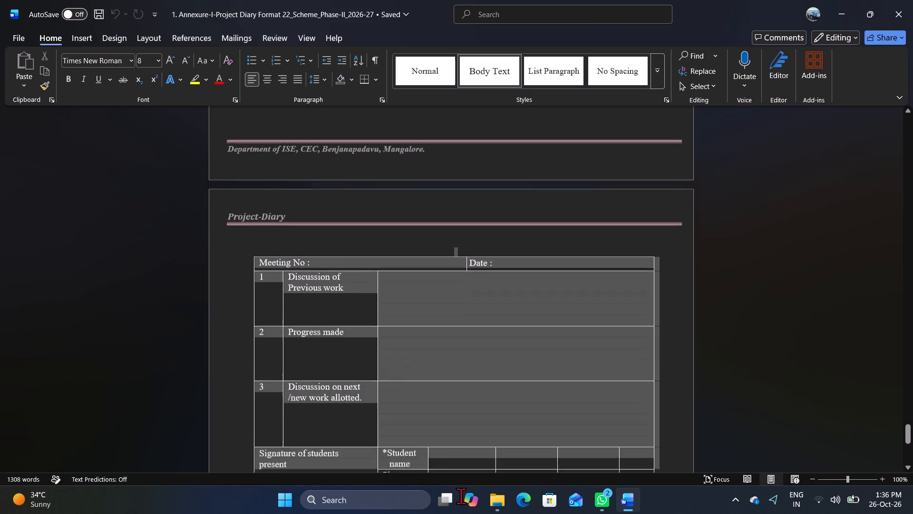
pyautogui.moveTo(461, 496); pyautogui.dragTo(698, 406)
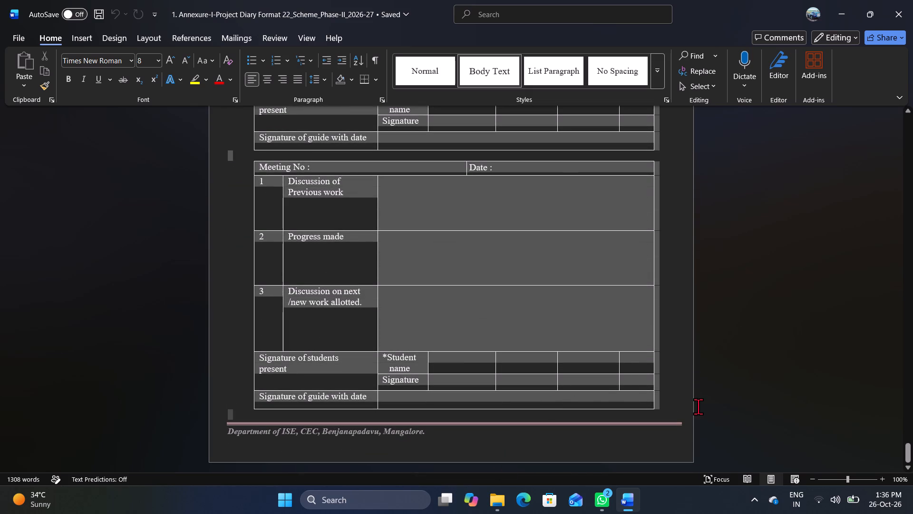
pyautogui.moveTo(698, 406); pyautogui.dragTo(700, 407)
pyautogui.hotkey('ctrl', 'c')
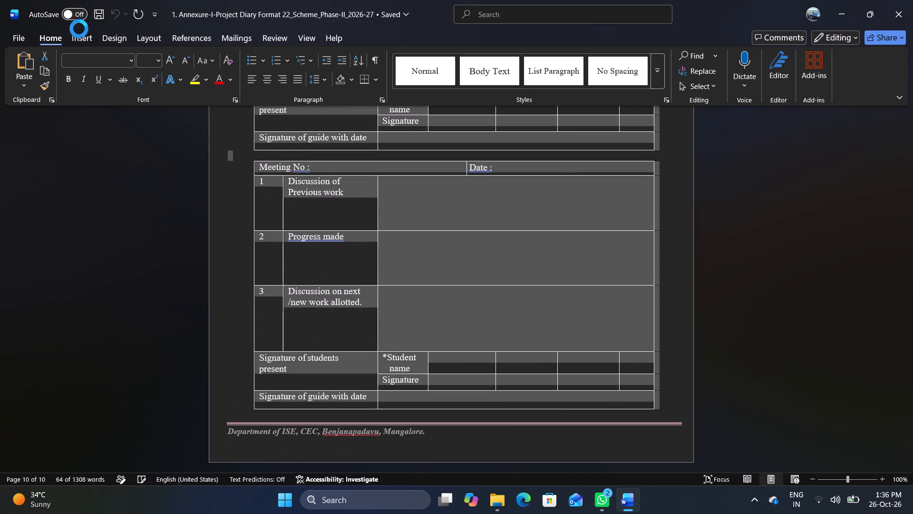
# Insert a blank page at the meeting tables on the last page.
pyautogui.click(93, 42)
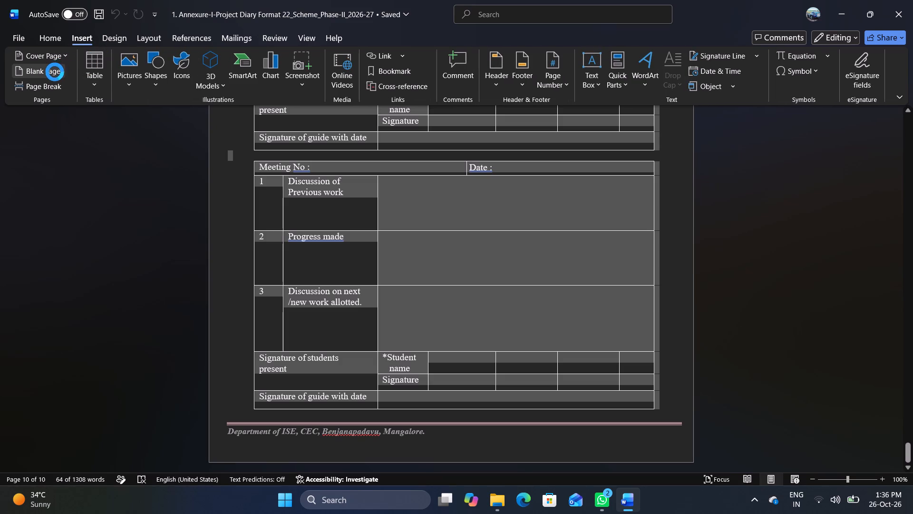
pyautogui.click(55, 72)
# Delete the empty lines and the surplus blank page between the Phase II marks table and the meeting tables.
pyautogui.scroll(9, 261, 248)
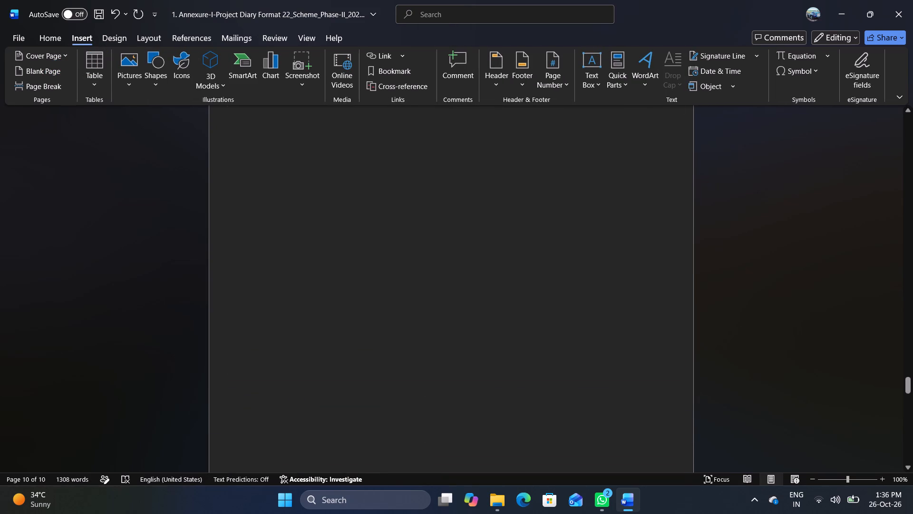
pyautogui.scroll(8, 261, 248)
pyautogui.scroll(-20, 261, 248)
pyautogui.scroll(-3, 261, 248)
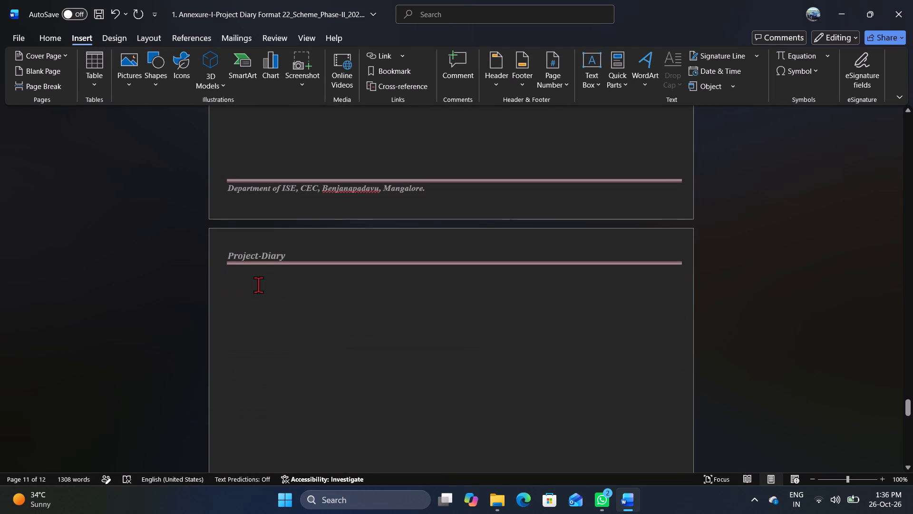
pyautogui.press('BackSpace')
pyautogui.press('BackSpace')
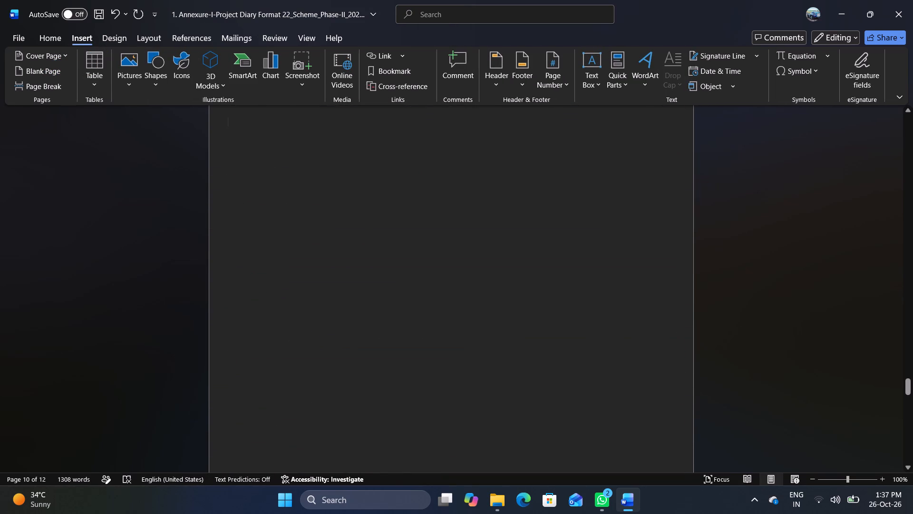
pyautogui.scroll(4, 258, 285)
pyautogui.press('BackSpace')
pyautogui.press('BackSpace')
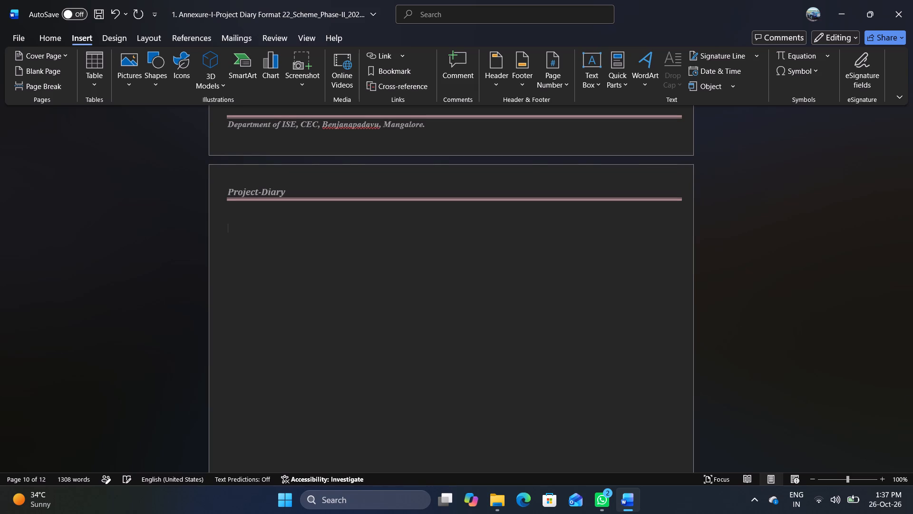
pyautogui.press('BackSpace')
pyautogui.press('BackSpace')
pyautogui.press('BackSpace')
pyautogui.press('BackSpace')
pyautogui.press('BackSpace')
pyautogui.press('BackSpace')
pyautogui.press('BackSpace')
pyautogui.press('BackSpace')
pyautogui.press('BackSpace')
pyautogui.press('BackSpace')
pyautogui.press('BackSpace')
pyautogui.press('BackSpace')
pyautogui.press('BackSpace')
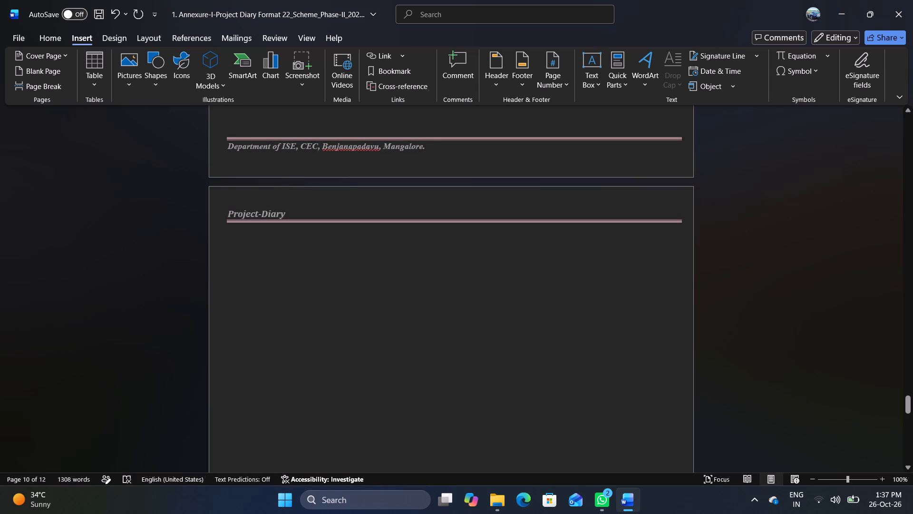
# Add an empty line at the blank page 10 and check the meeting tables page that follows it.
pyautogui.scroll(8, 258, 285)
pyautogui.scroll(-2, 256, 279)
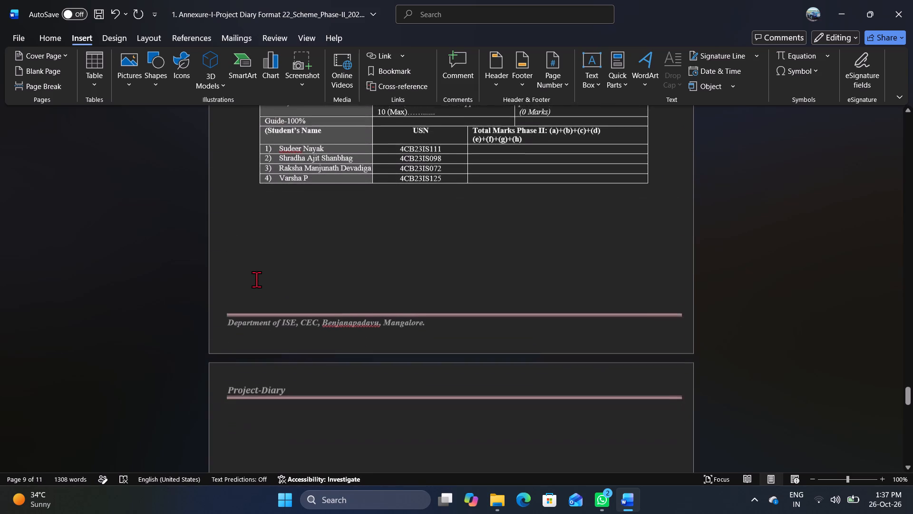
pyautogui.scroll(-5, 256, 279)
pyautogui.press('Return')
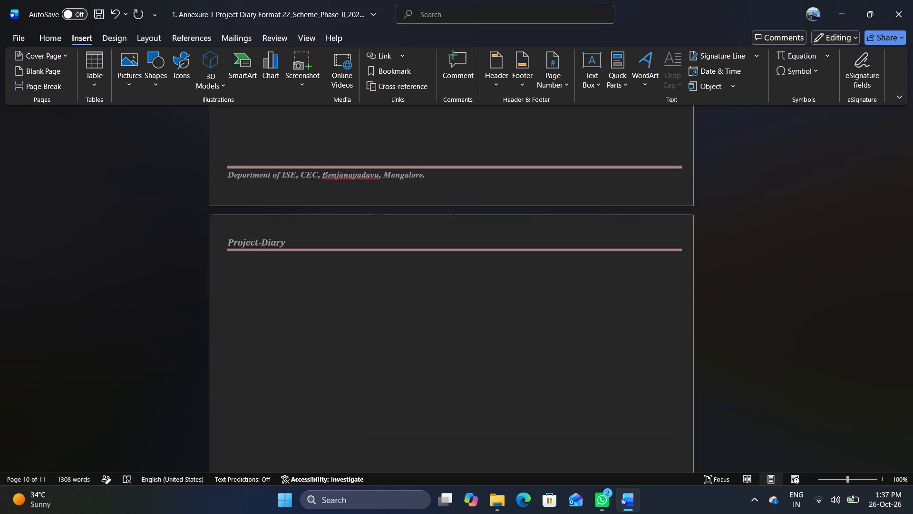
pyautogui.scroll(-14, 251, 276)
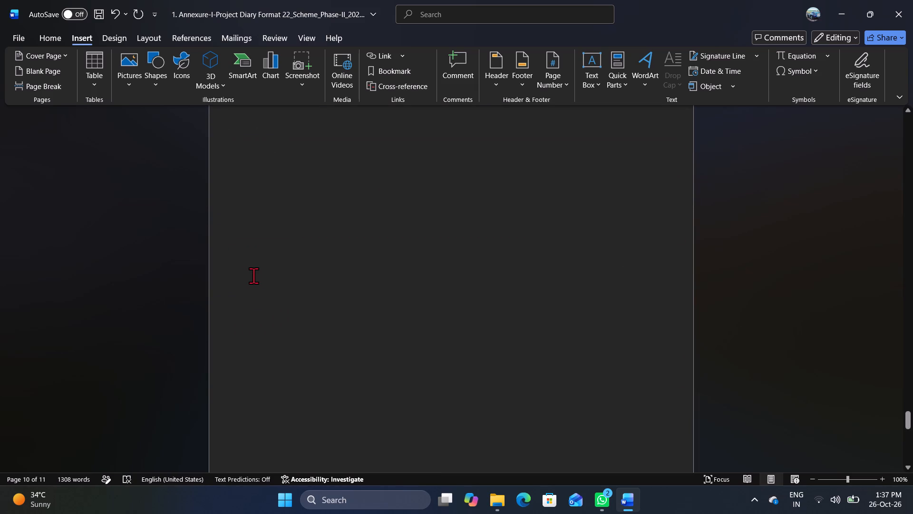
pyautogui.scroll(-8, 253, 276)
pyautogui.scroll(-20, 253, 276)
pyautogui.scroll(-8, 253, 276)
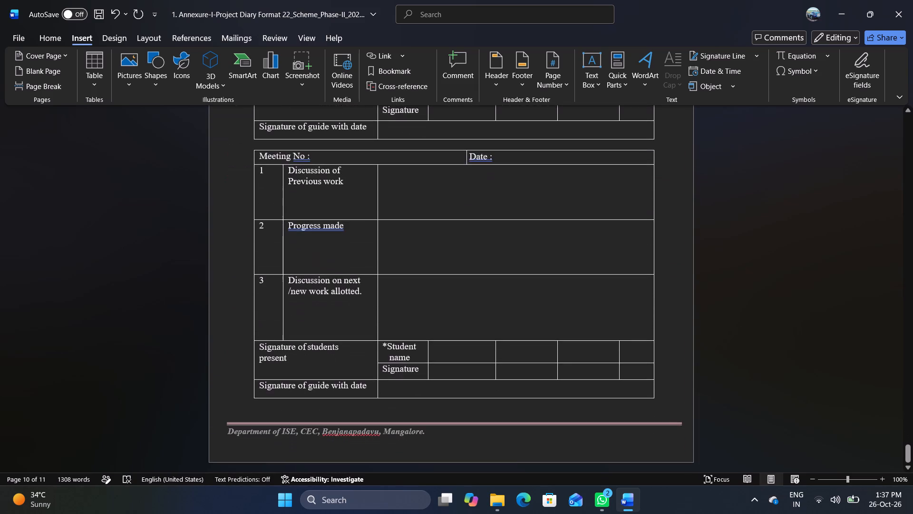
pyautogui.scroll(-1, 249, 276)
pyautogui.scroll(20, 249, 276)
pyautogui.scroll(2, 249, 276)
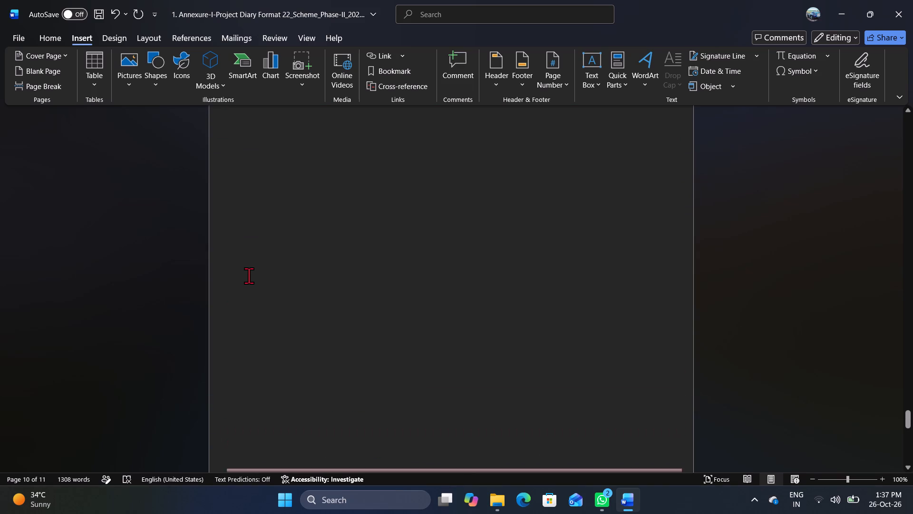
# Paste the two copied Meeting No tables onto the blank page 10 and check how they fit before the following page.
pyautogui.scroll(11, 249, 276)
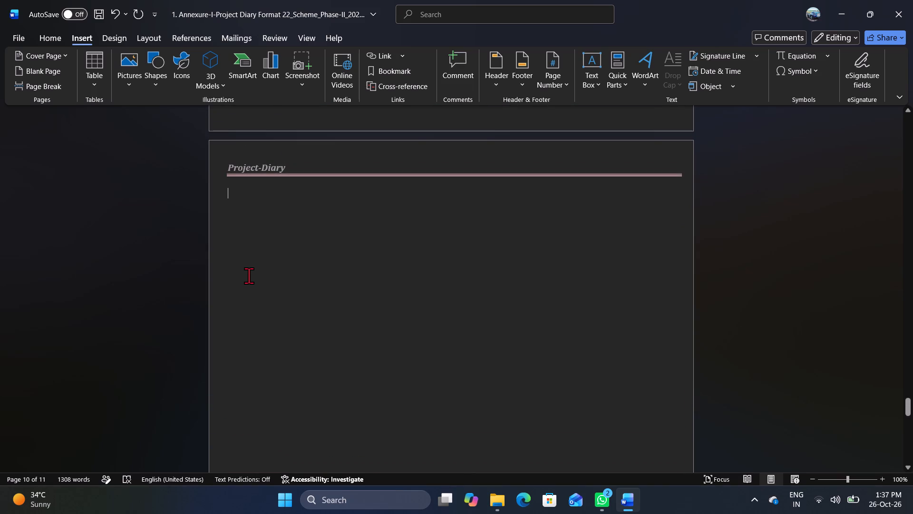
pyautogui.hotkey('ctrl', 'v')
pyautogui.scroll(-3, 249, 276)
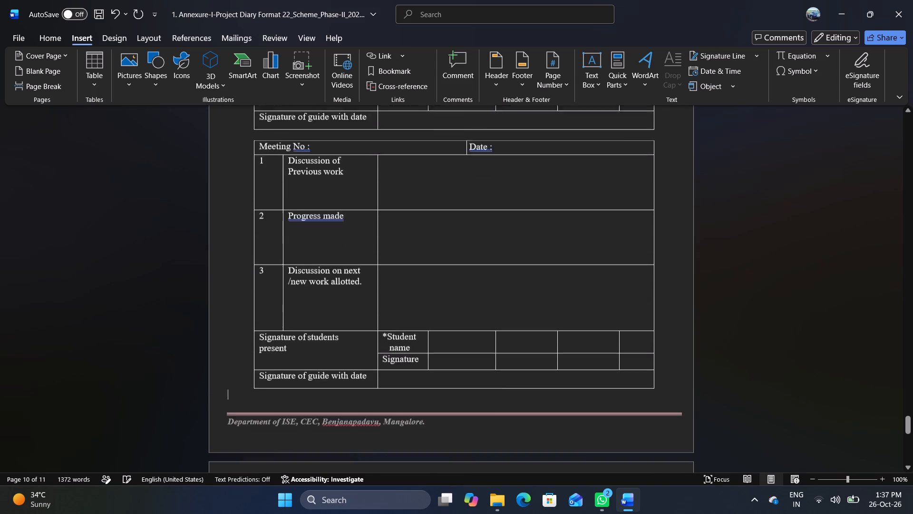
pyautogui.scroll(-5, 249, 276)
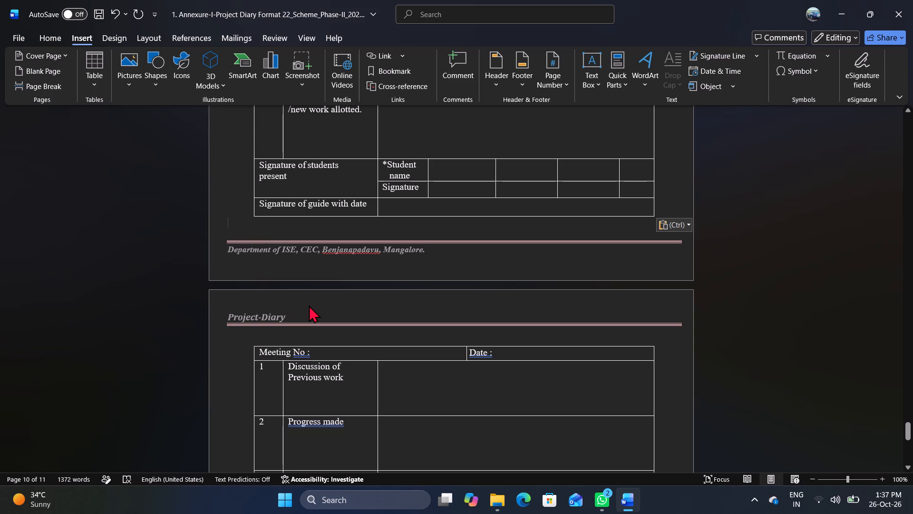
pyautogui.scroll(9, 309, 305)
pyautogui.scroll(12, 309, 305)
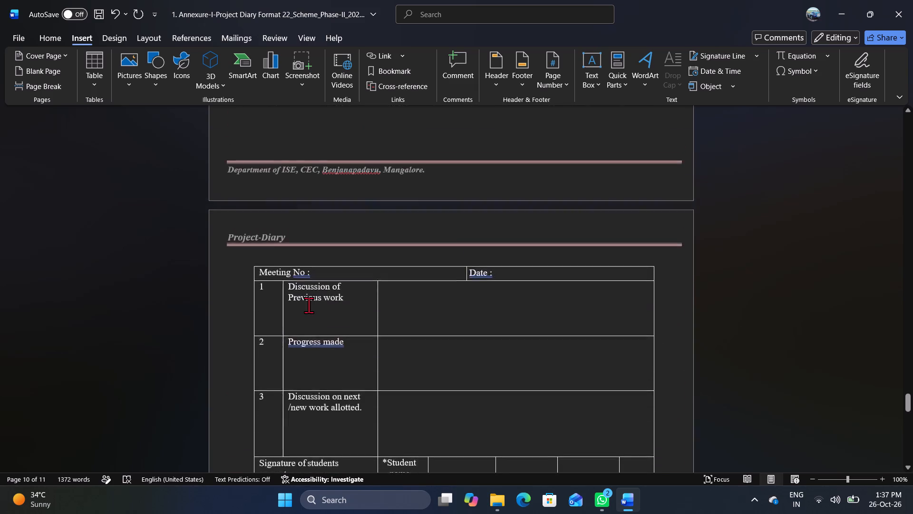
pyautogui.scroll(-20, 309, 305)
pyautogui.scroll(-3, 309, 305)
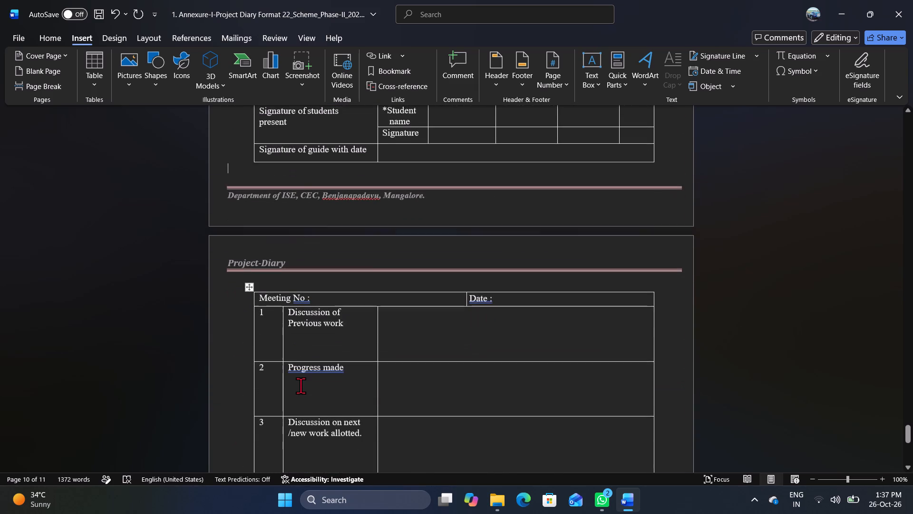
pyautogui.scroll(4, 301, 385)
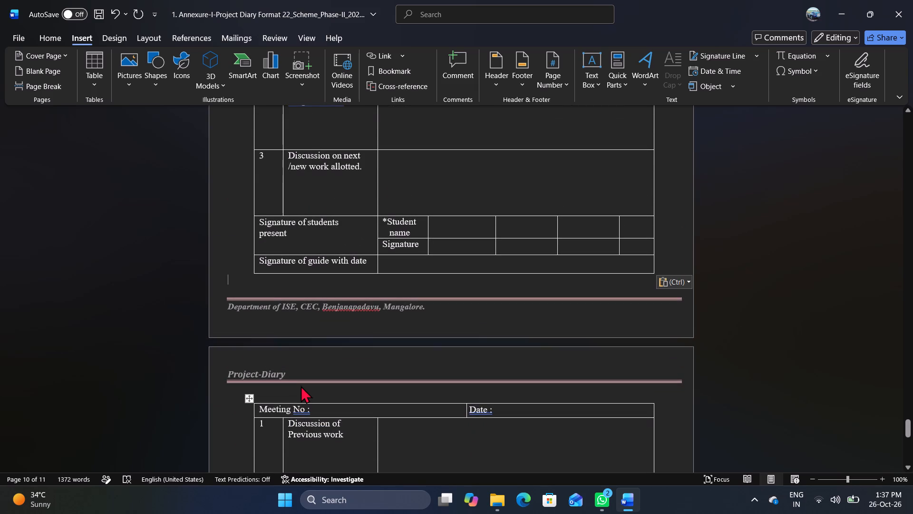